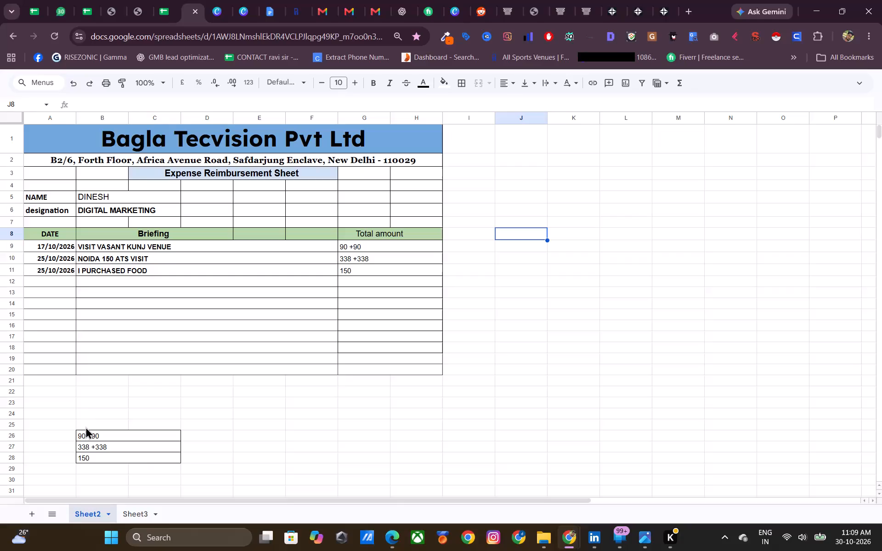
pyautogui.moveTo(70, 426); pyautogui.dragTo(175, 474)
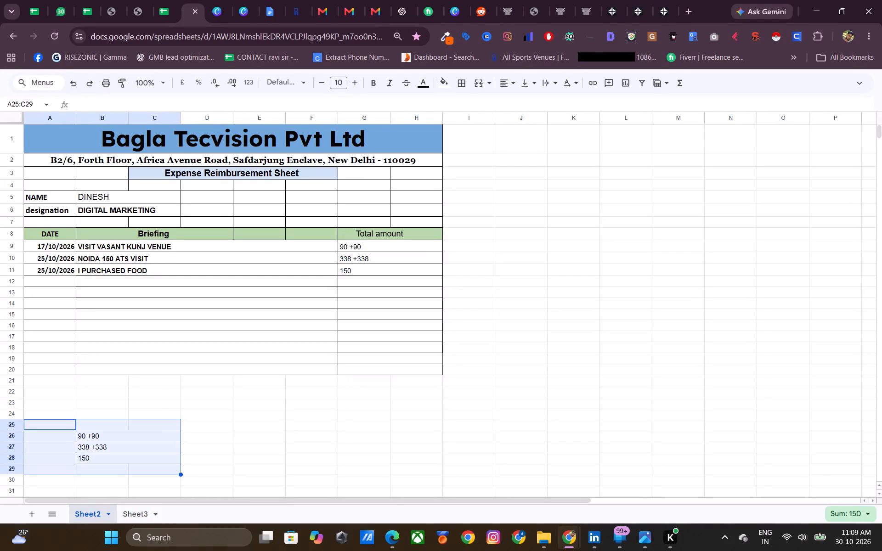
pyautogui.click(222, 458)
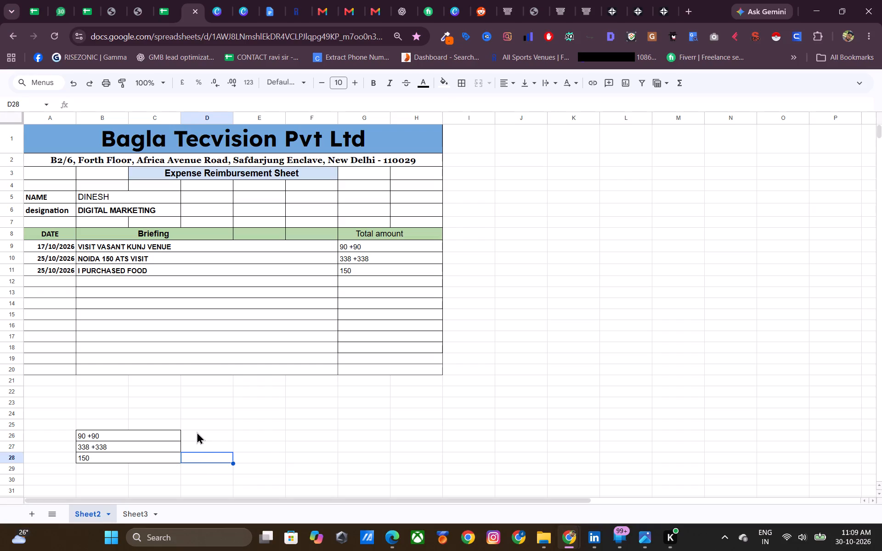
# Switch to Sheet3 and inspect the Total amount formula of the mehrauli visit shoot row and the empty total cell beneath the last entry.
pyautogui.click(135, 511)
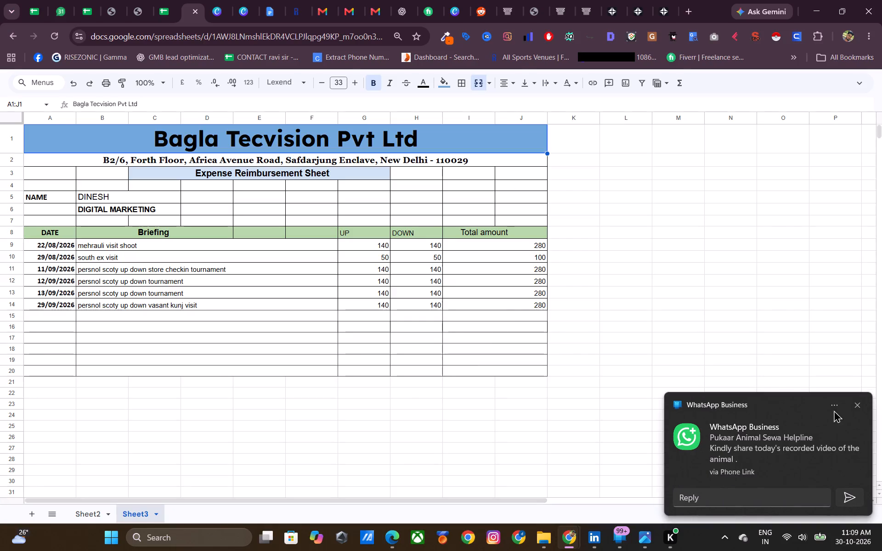
pyautogui.click(857, 406)
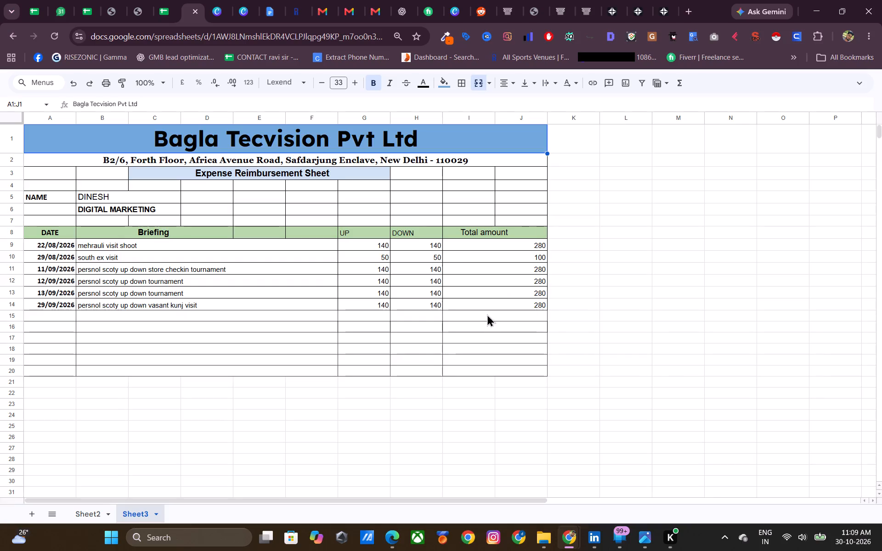
pyautogui.click(469, 242)
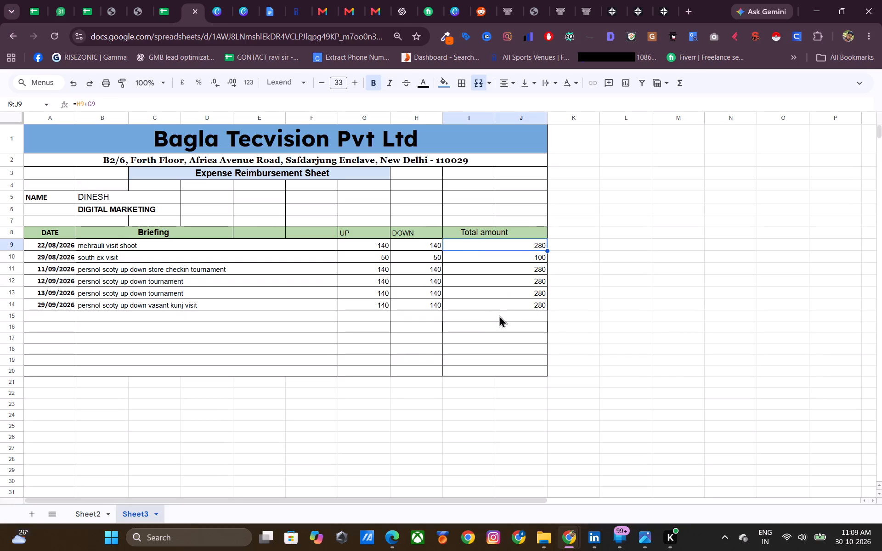
pyautogui.click(498, 311)
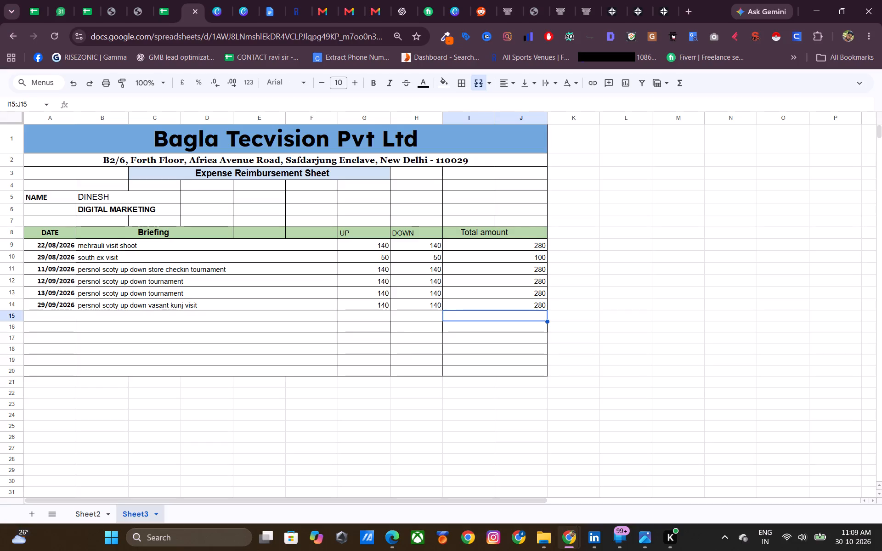
# Enter a SUM formula for I9:I14 in the cell below the Total amount entries.
pyautogui.press('=')
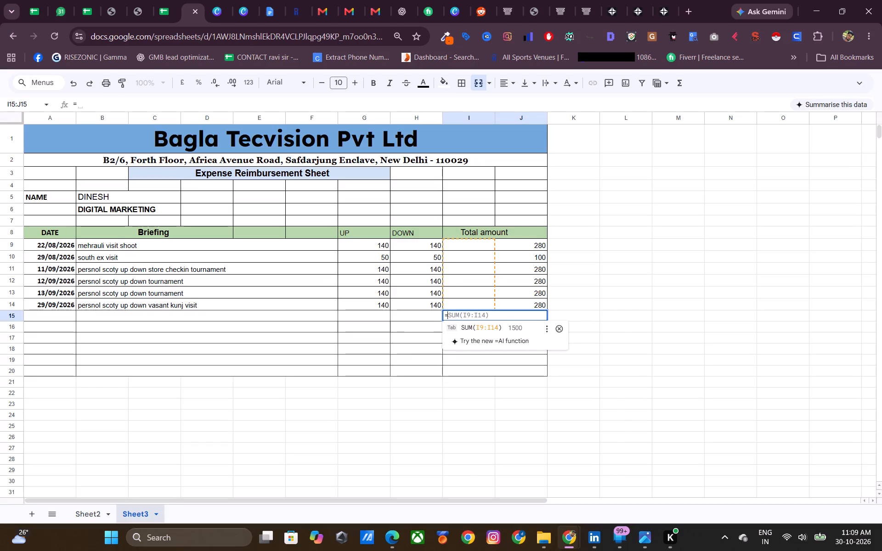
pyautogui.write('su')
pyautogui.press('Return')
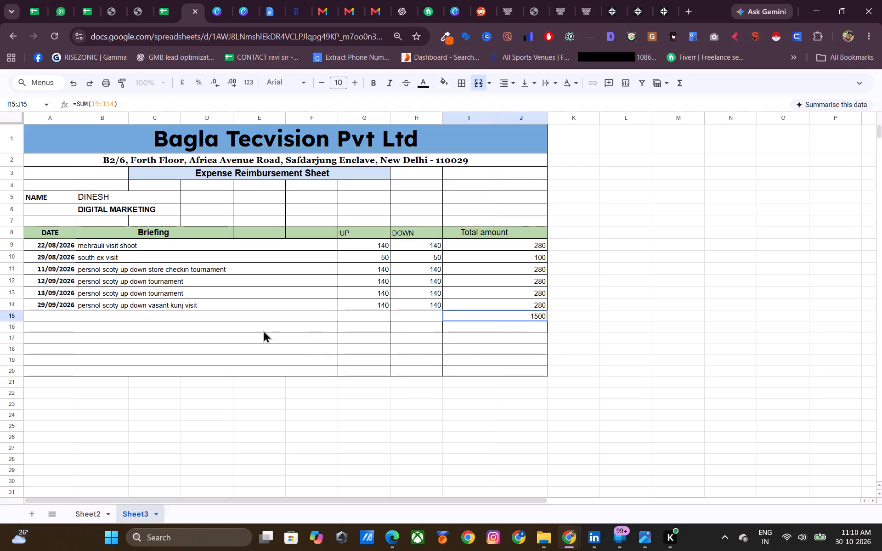
# Set the Total amount of the 12/09/2026 tournament row to 475.
pyautogui.click(507, 244)
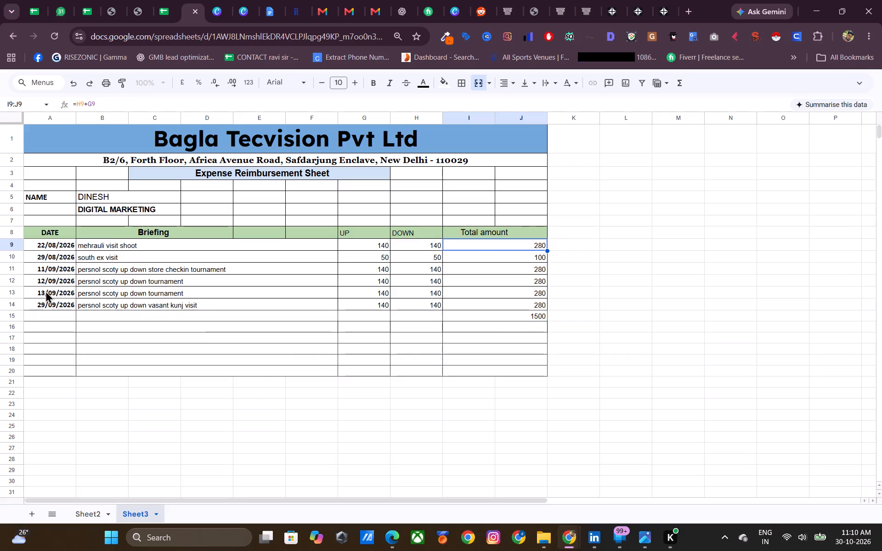
pyautogui.click(502, 280)
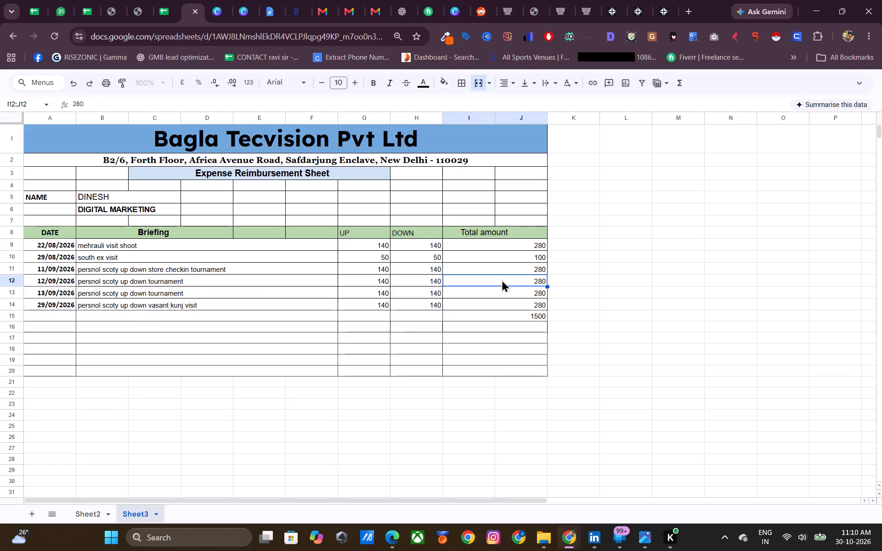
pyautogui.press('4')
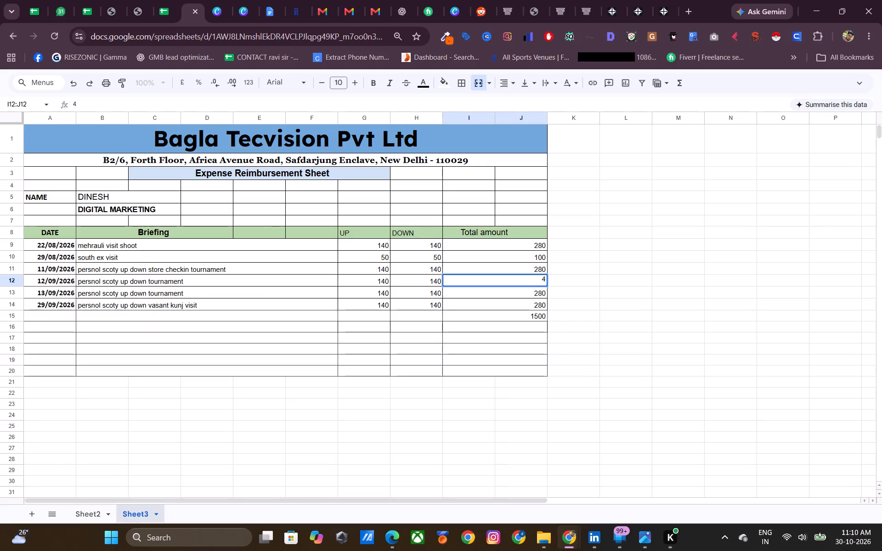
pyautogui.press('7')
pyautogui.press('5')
pyautogui.press('Right')
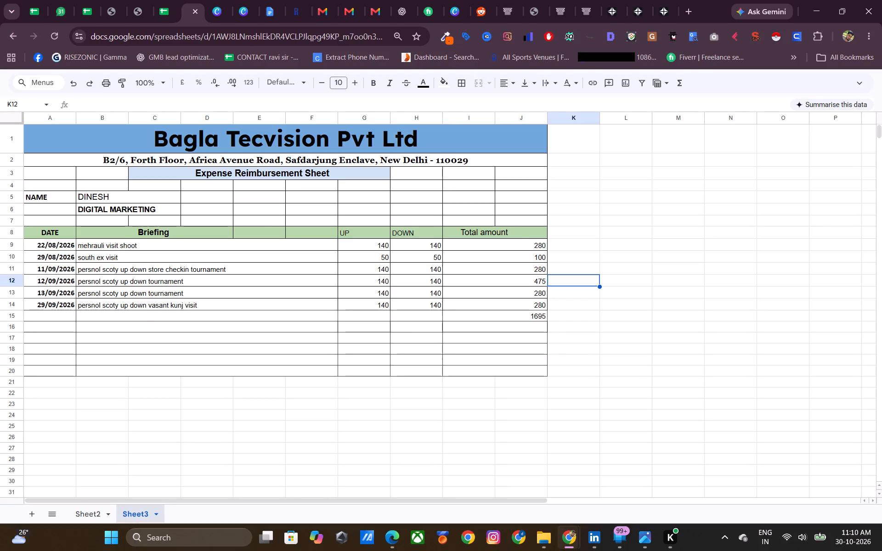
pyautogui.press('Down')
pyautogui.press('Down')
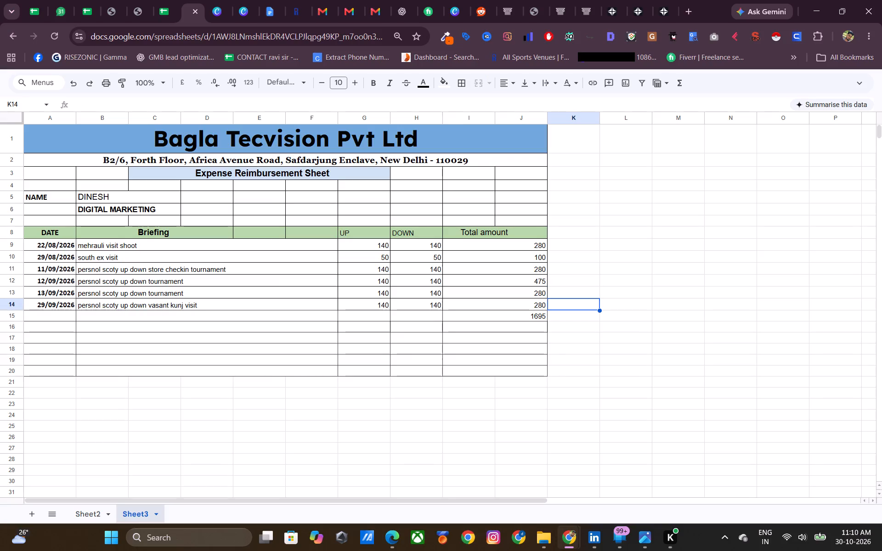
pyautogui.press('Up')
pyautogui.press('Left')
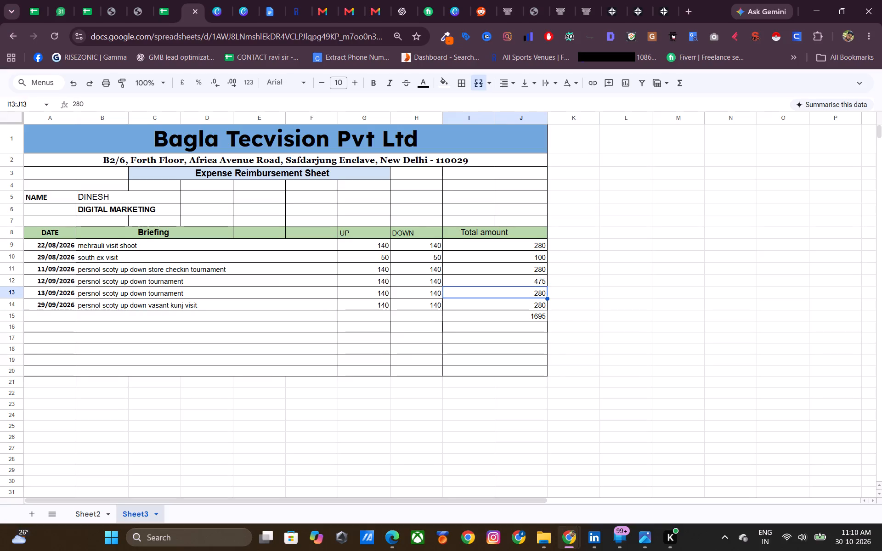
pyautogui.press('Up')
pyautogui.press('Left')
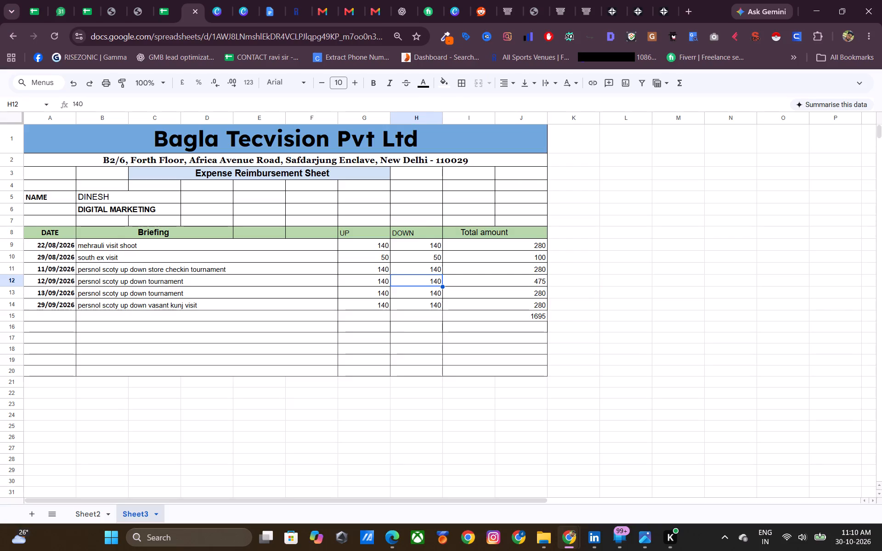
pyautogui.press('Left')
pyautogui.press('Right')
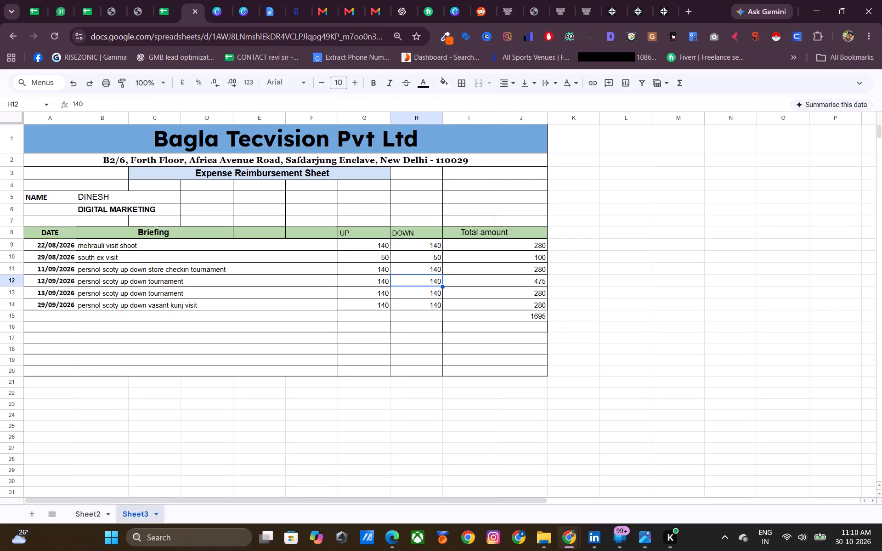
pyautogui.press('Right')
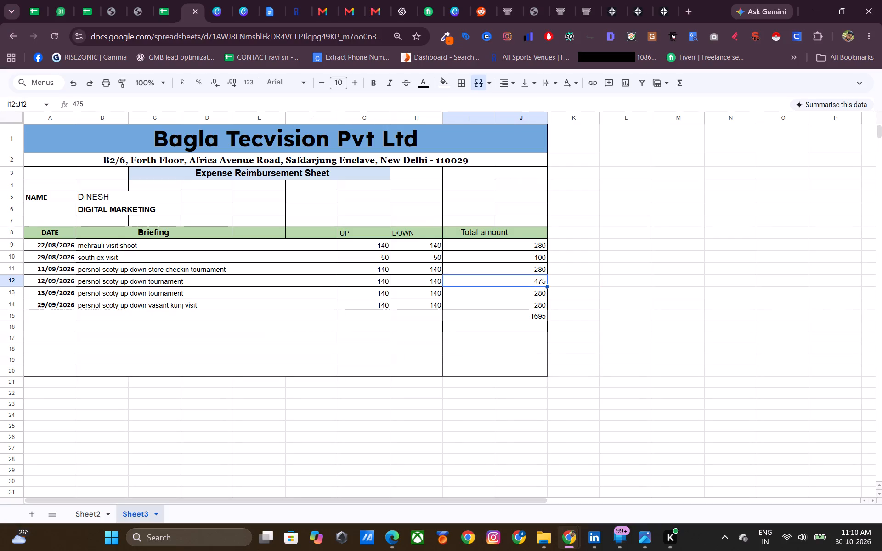
# Clear the Total amount of the 29/09/2026 vasant kunj visit row.
pyautogui.press('Down')
pyautogui.press('Down')
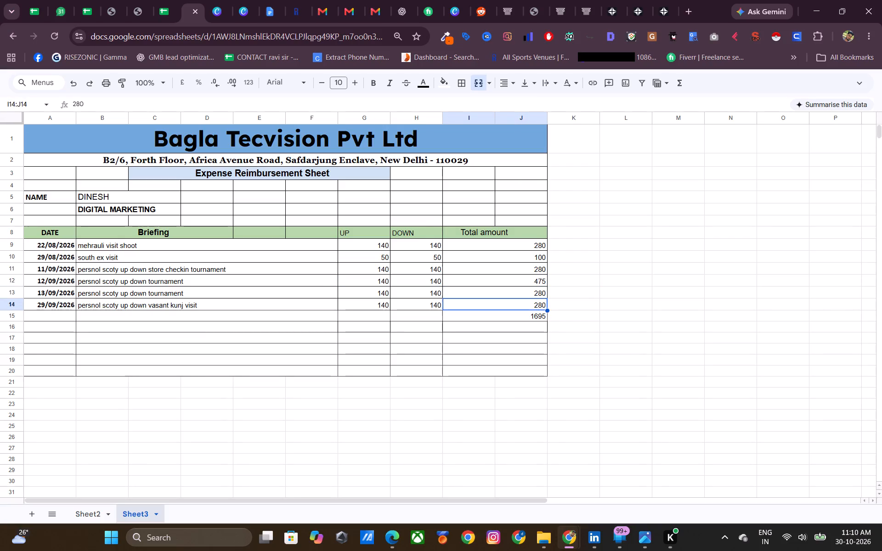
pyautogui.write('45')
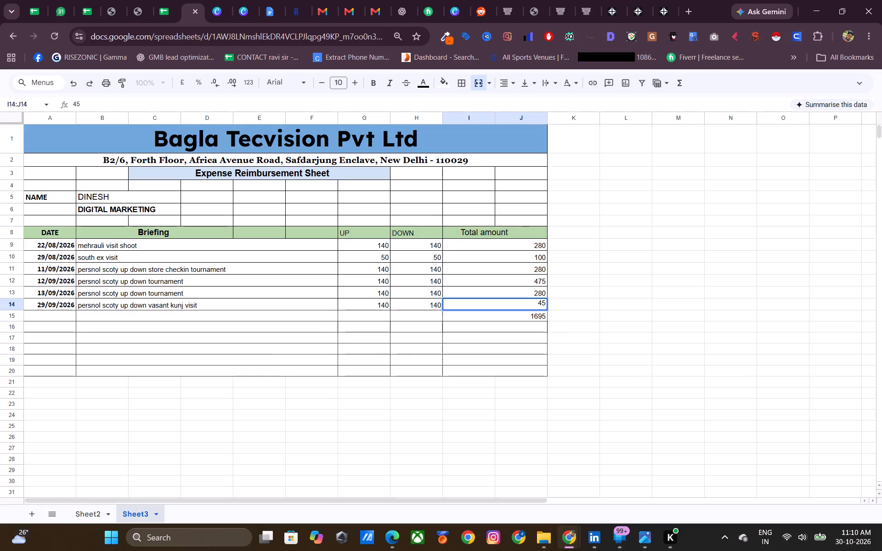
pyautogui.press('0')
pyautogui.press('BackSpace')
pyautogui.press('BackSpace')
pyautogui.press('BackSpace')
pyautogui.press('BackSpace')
pyautogui.click(425, 298)
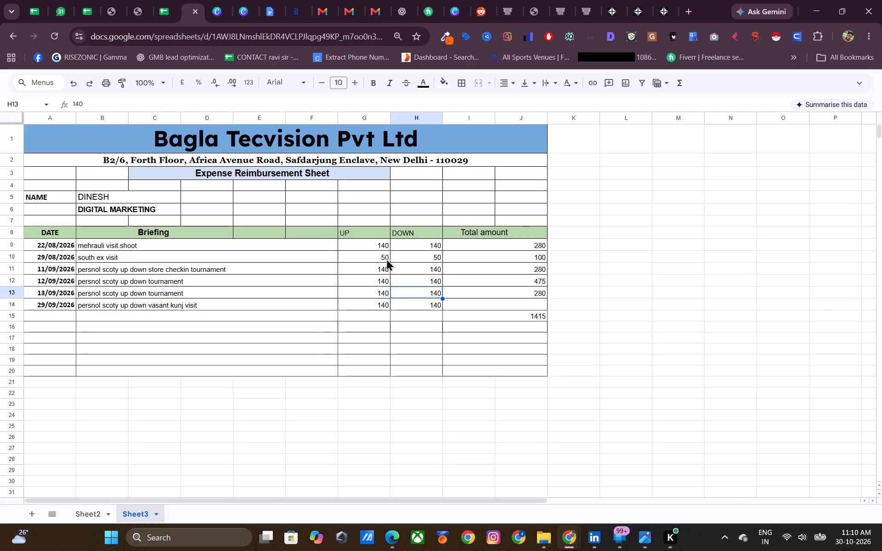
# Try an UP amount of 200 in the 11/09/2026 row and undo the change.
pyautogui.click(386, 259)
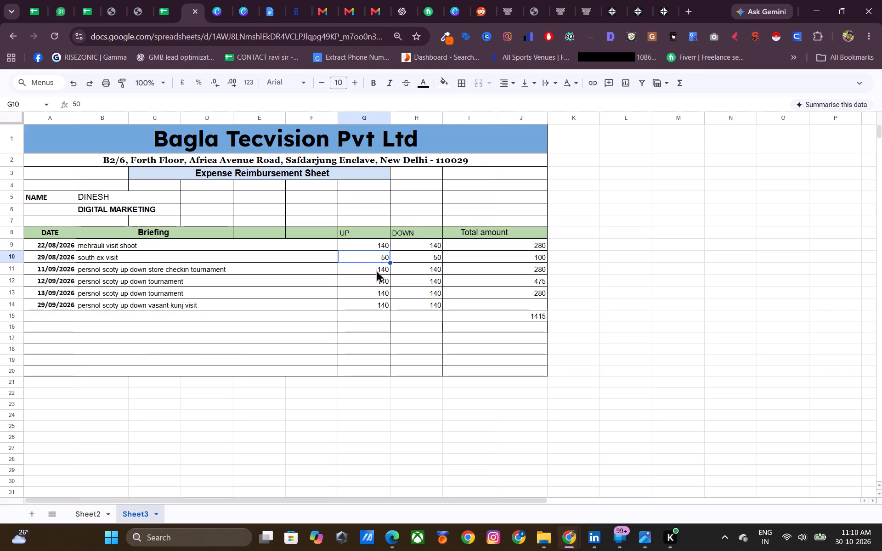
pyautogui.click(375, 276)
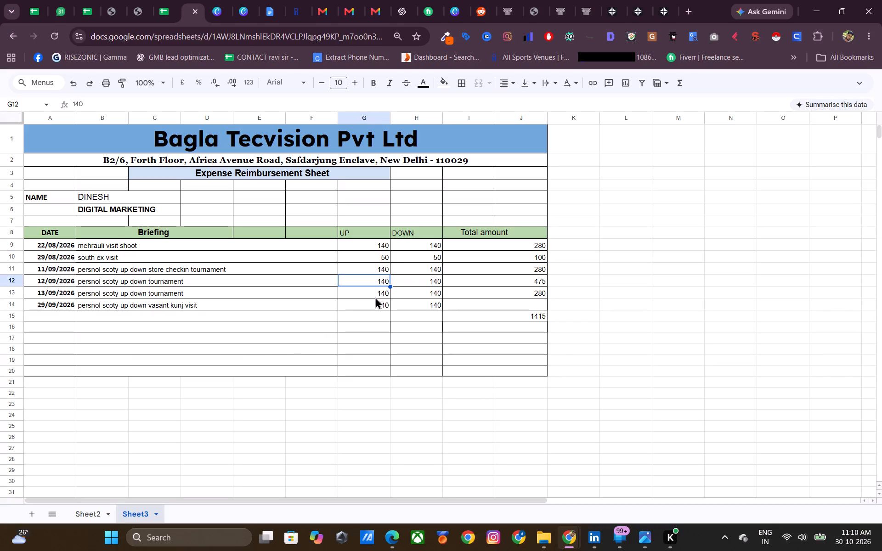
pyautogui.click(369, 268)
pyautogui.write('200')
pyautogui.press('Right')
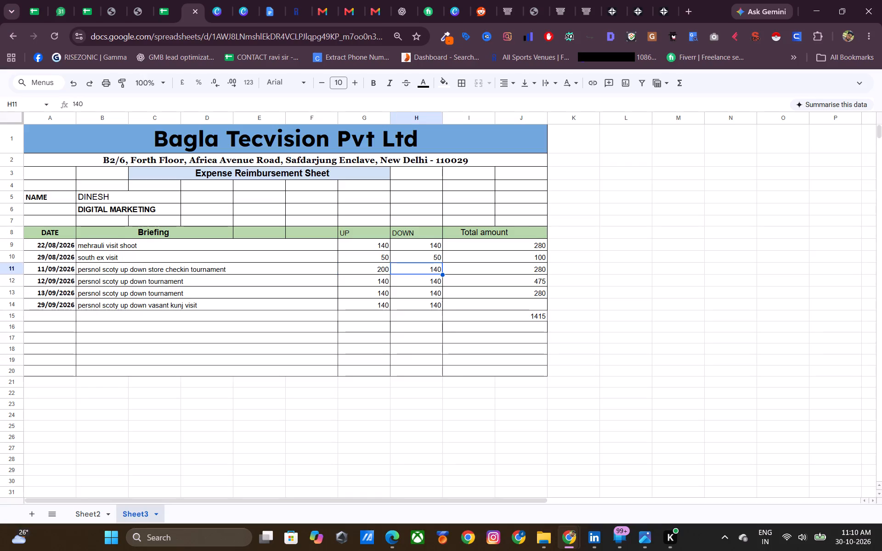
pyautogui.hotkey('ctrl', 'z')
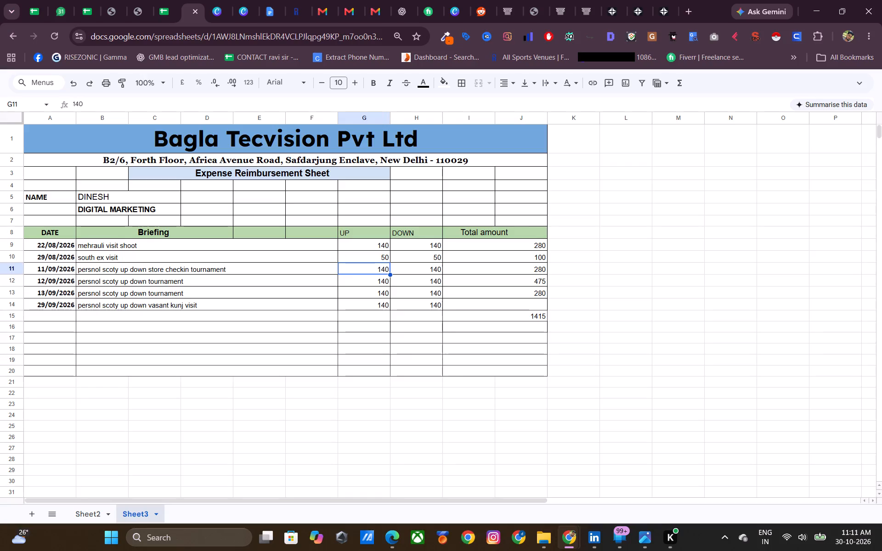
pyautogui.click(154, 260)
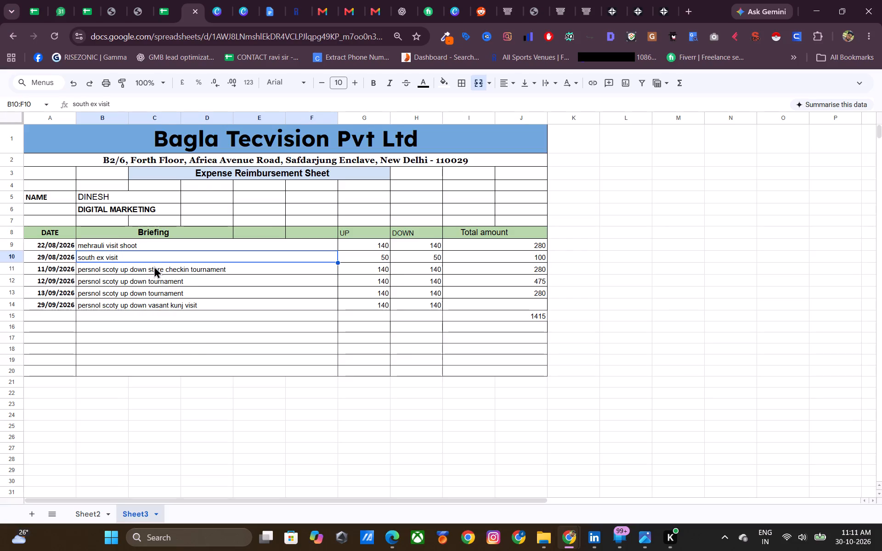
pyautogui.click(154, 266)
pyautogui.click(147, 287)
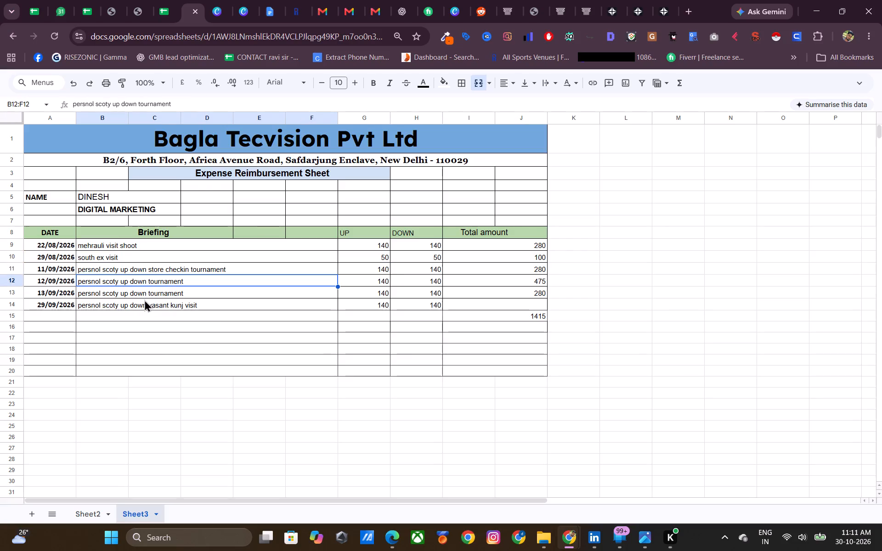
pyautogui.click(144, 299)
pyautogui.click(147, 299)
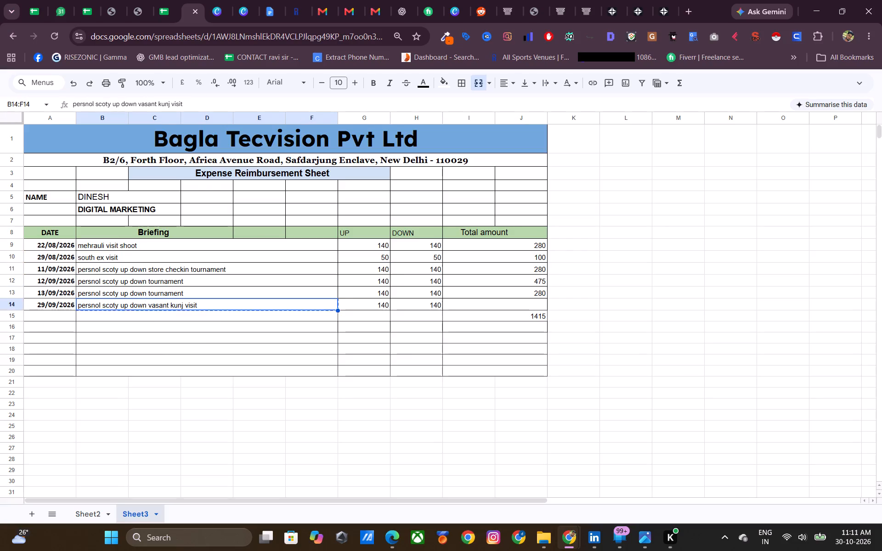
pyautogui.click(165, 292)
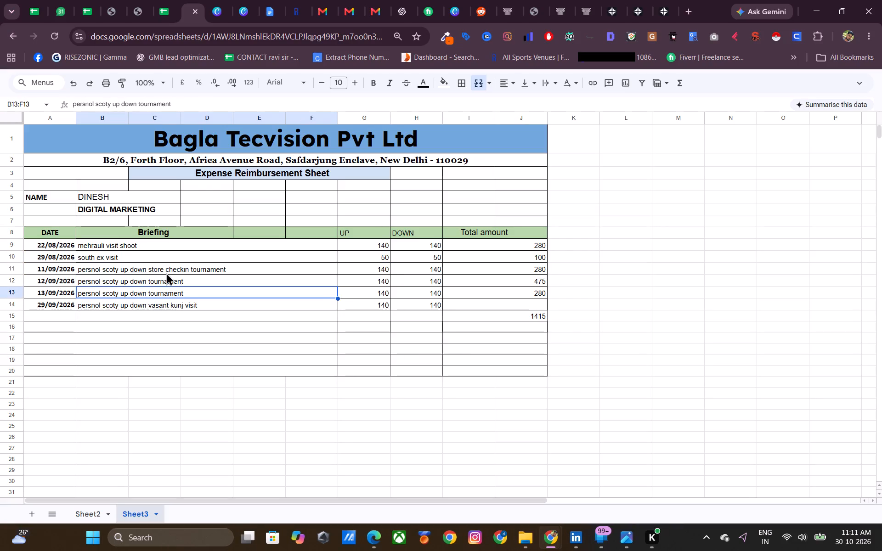
# Replace the briefing of the 11/09/2026 row with "rapido visit mehauli" and copy the new text.
pyautogui.click(166, 273)
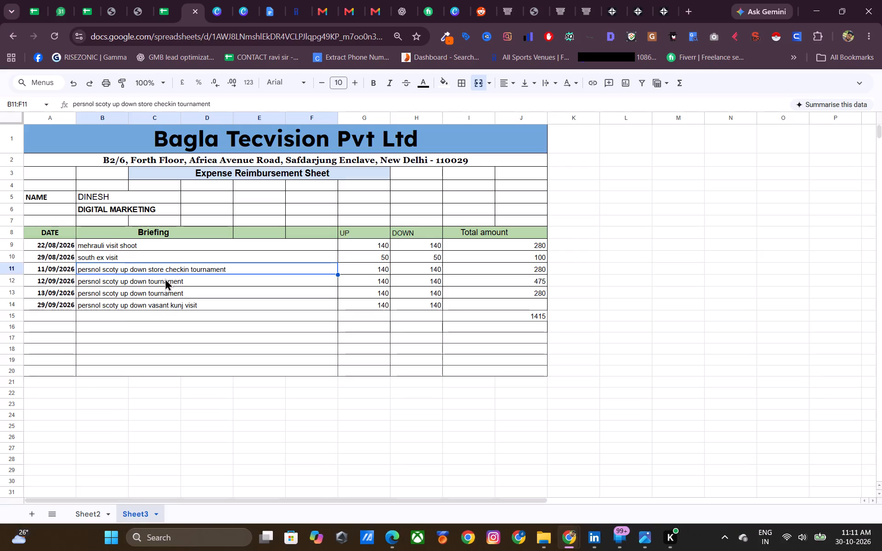
pyautogui.press('Return')
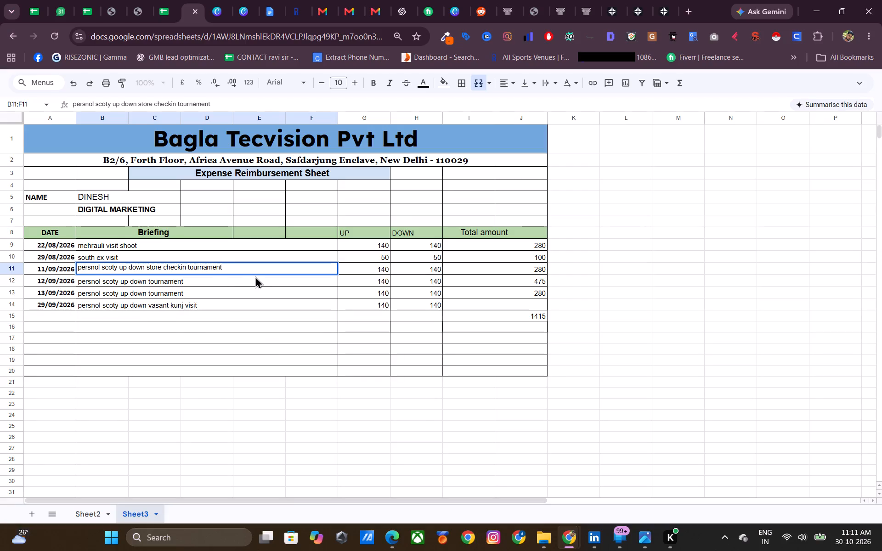
pyautogui.moveTo(237, 268); pyautogui.dragTo(72, 271)
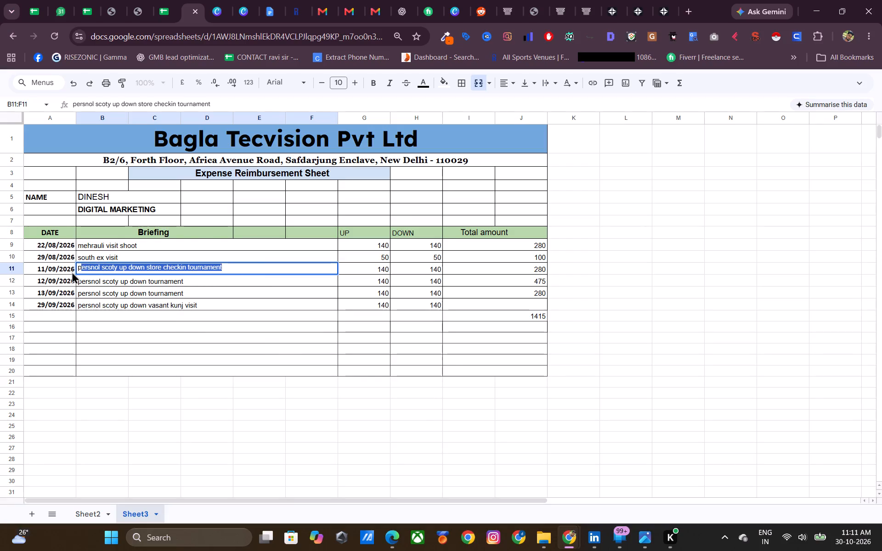
pyautogui.press('BackSpace')
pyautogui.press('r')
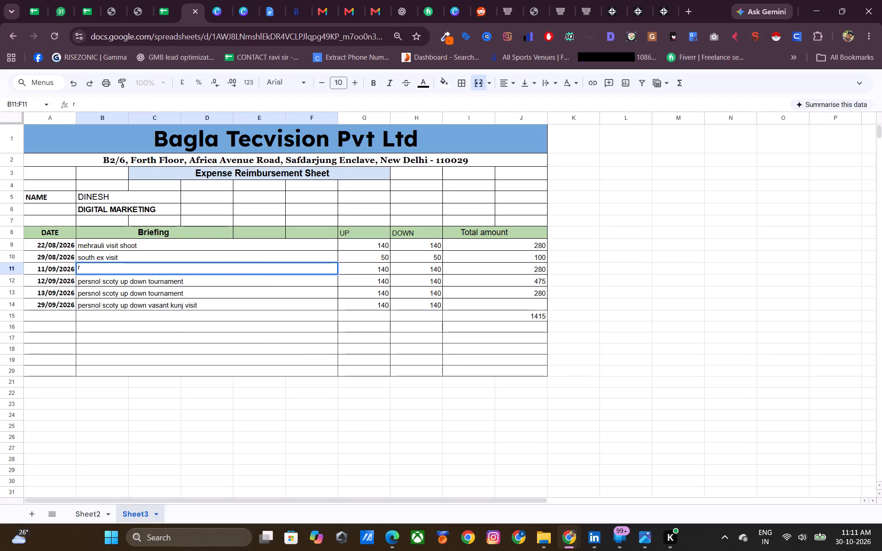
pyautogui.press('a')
pyautogui.press('BackSpace')
pyautogui.press('BackSpace')
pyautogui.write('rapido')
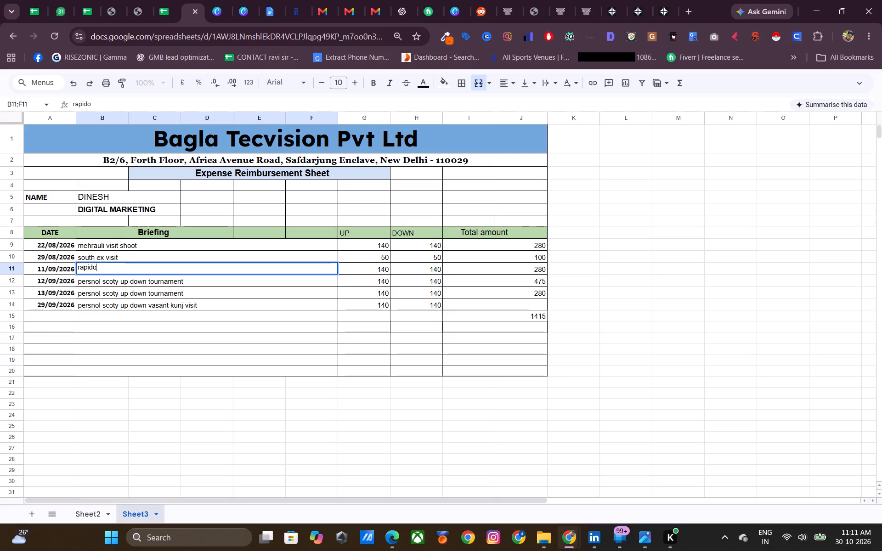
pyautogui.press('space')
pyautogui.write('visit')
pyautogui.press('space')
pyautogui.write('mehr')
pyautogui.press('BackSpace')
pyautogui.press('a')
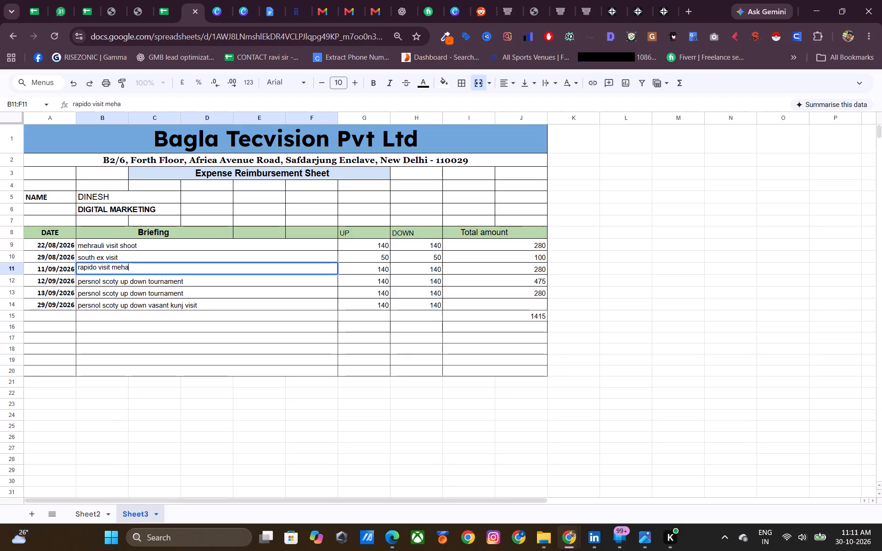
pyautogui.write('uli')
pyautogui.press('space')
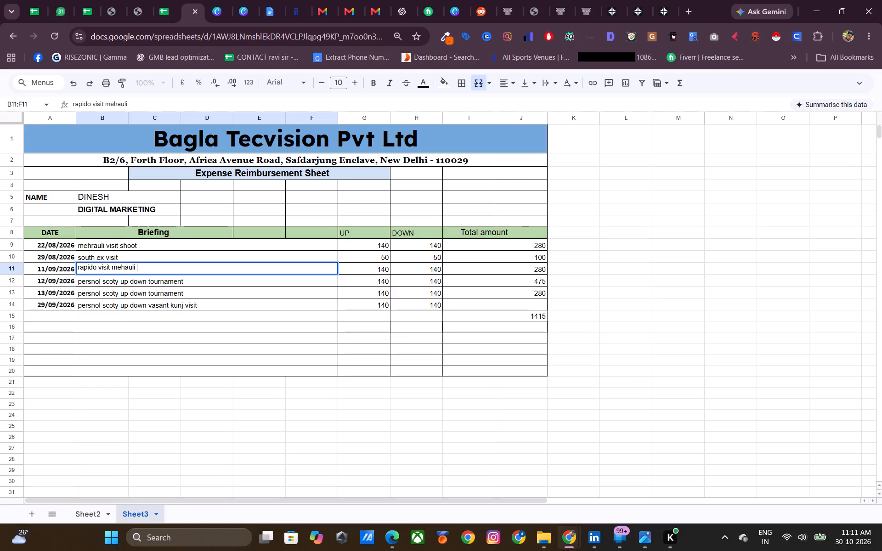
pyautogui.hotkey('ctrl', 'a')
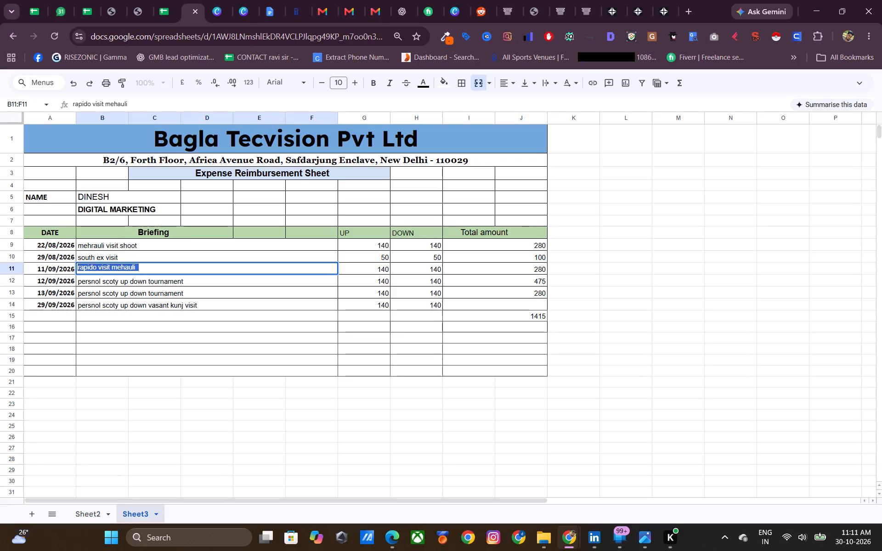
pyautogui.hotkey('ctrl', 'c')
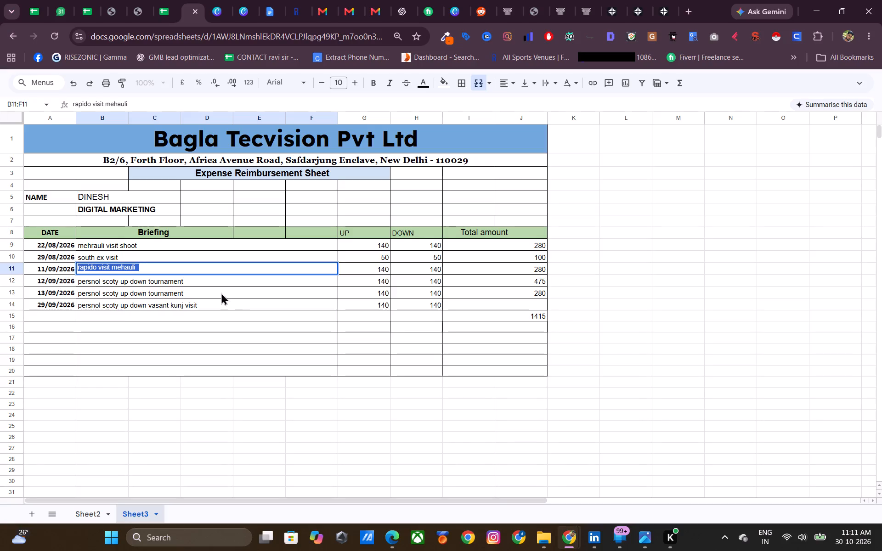
pyautogui.click(225, 290)
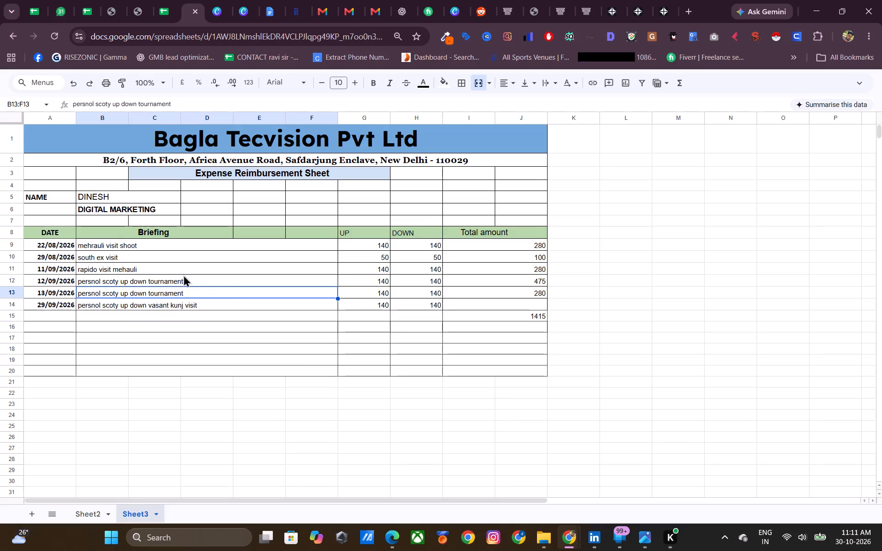
# Set the 11/09/2026 row's UP amount to 240 and its DOWN amount to 250.
pyautogui.click(379, 247)
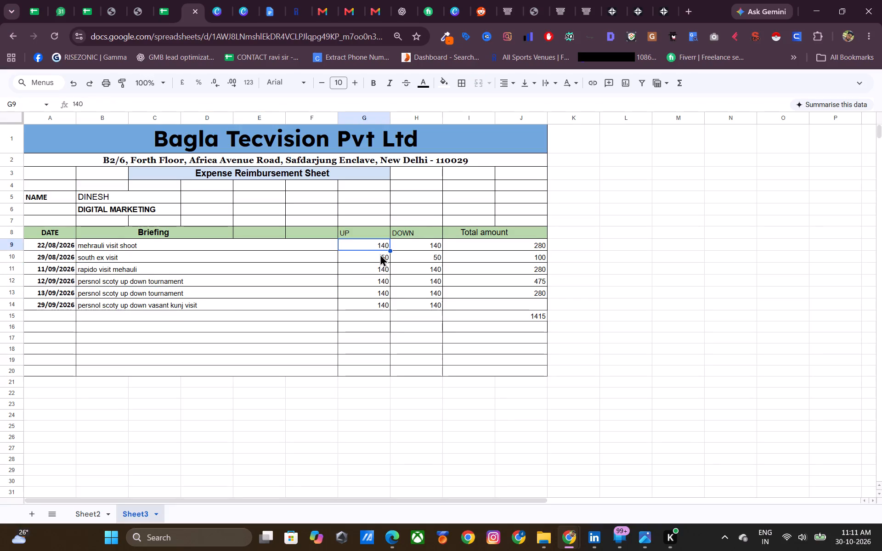
pyautogui.click(380, 254)
pyautogui.click(380, 267)
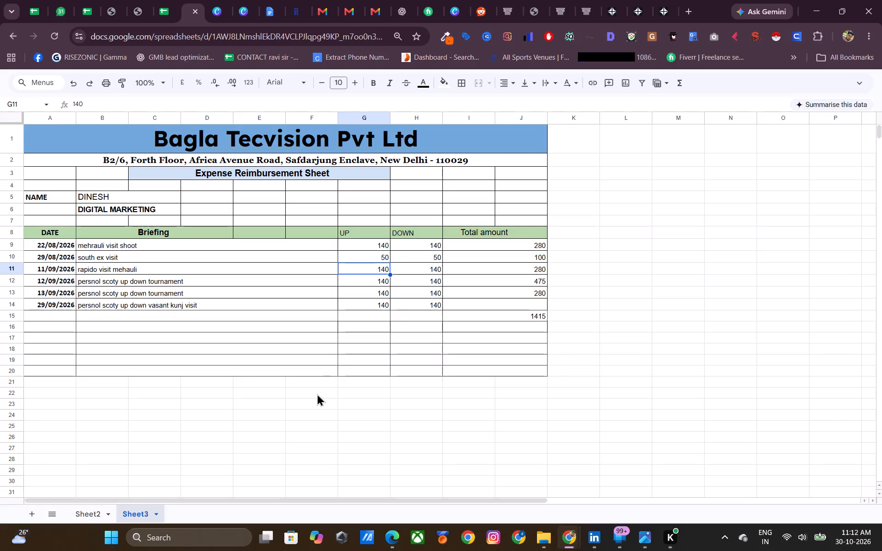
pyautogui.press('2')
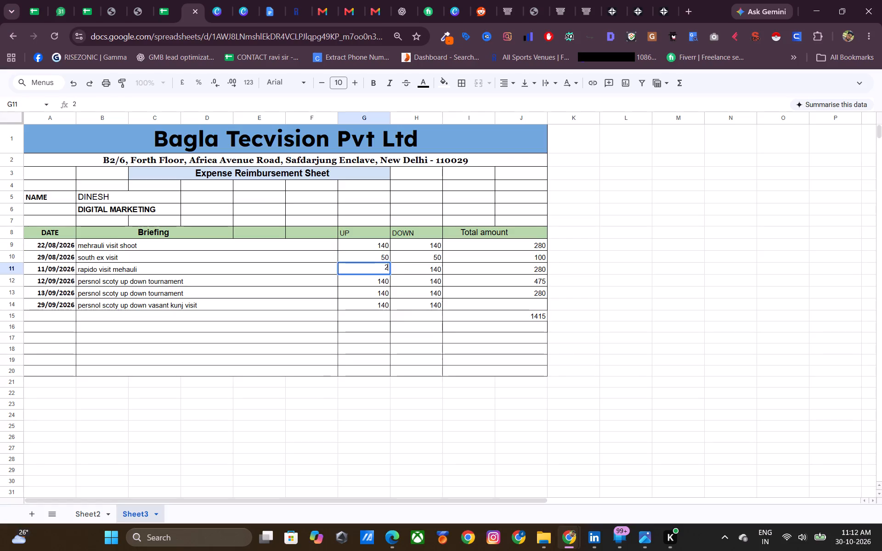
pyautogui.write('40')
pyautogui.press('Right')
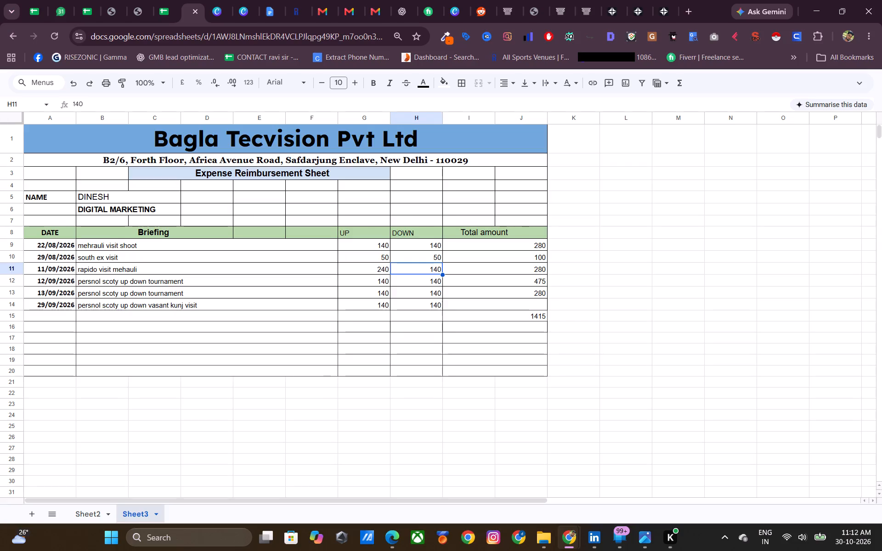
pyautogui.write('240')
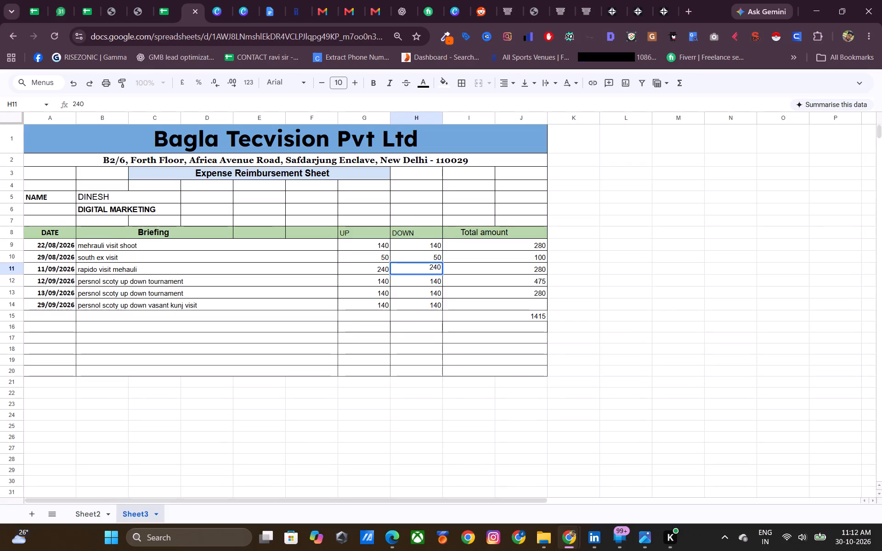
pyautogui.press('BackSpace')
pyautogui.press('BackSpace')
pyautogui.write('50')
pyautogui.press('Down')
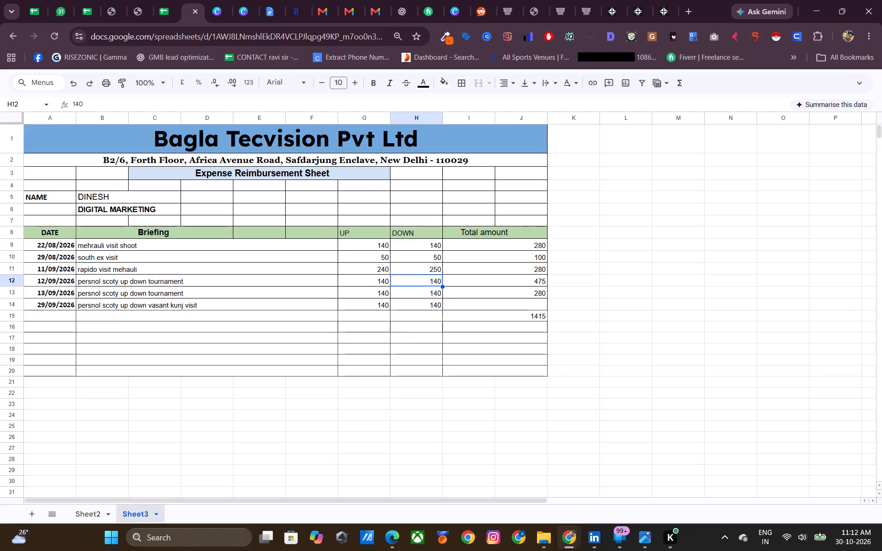
# Set the 12/09/2026 row's UP amount to 300 and its DOWN amount to 500.
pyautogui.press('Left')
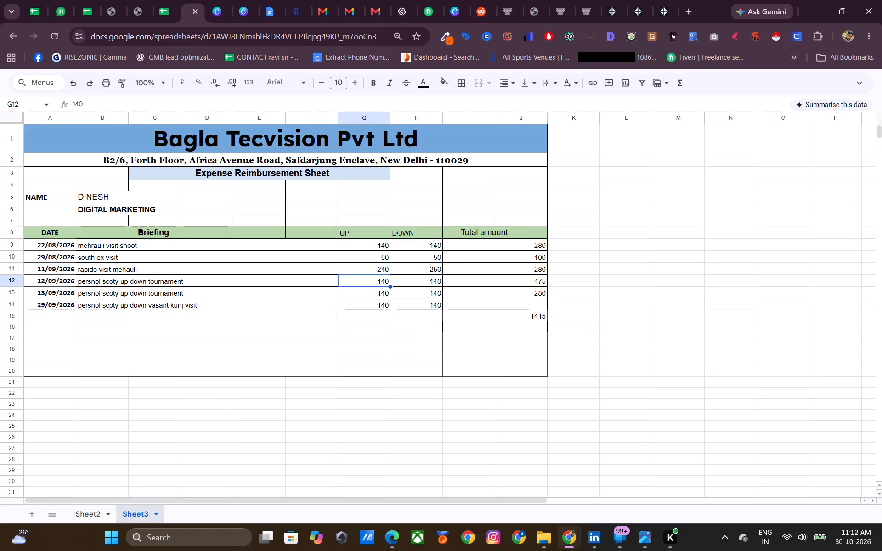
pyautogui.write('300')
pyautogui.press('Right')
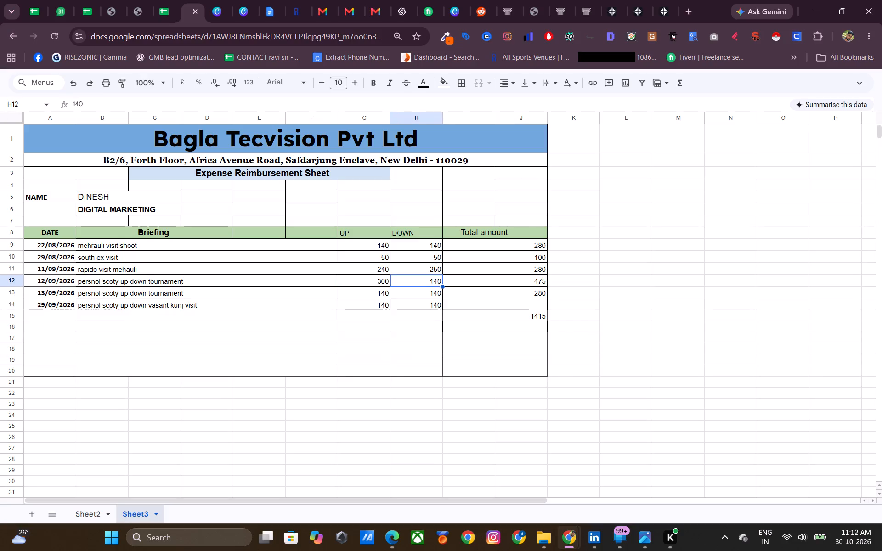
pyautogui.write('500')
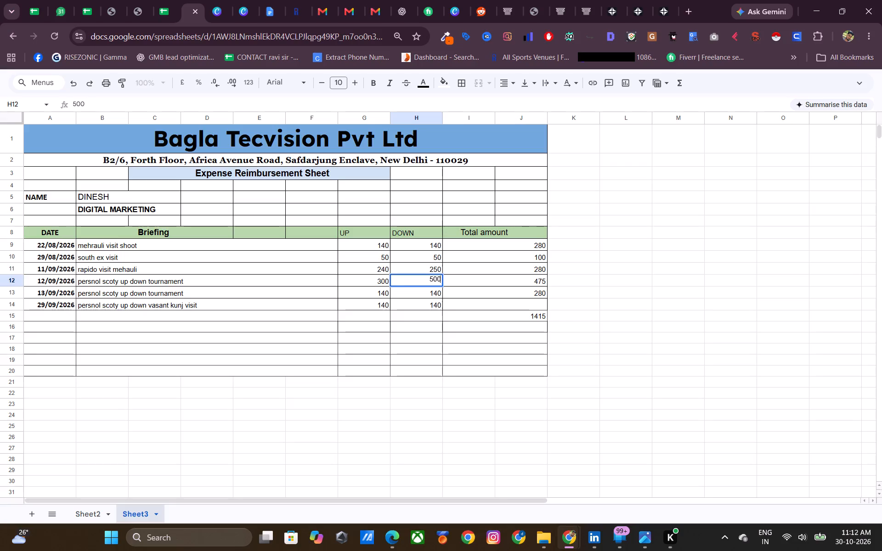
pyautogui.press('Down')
# Set the 13/09/2026 row's UP amount to 400 and its DOWN amount to 500.
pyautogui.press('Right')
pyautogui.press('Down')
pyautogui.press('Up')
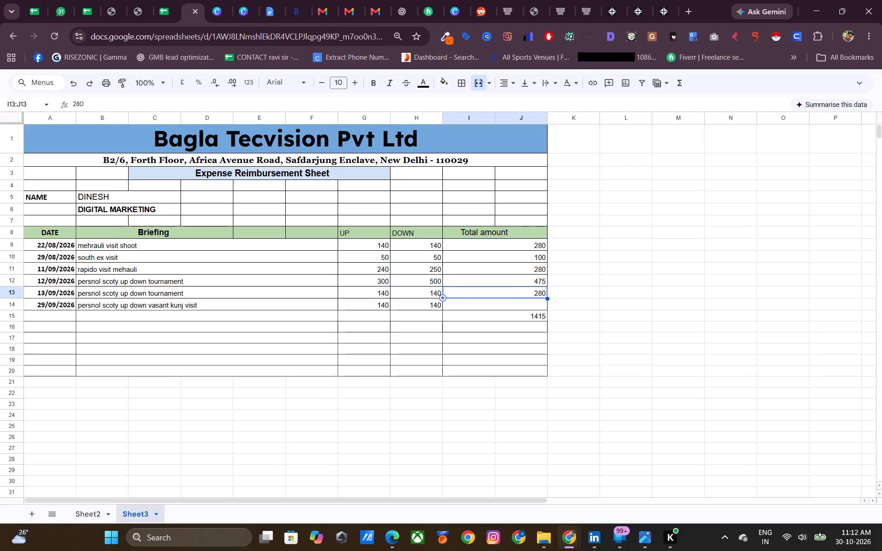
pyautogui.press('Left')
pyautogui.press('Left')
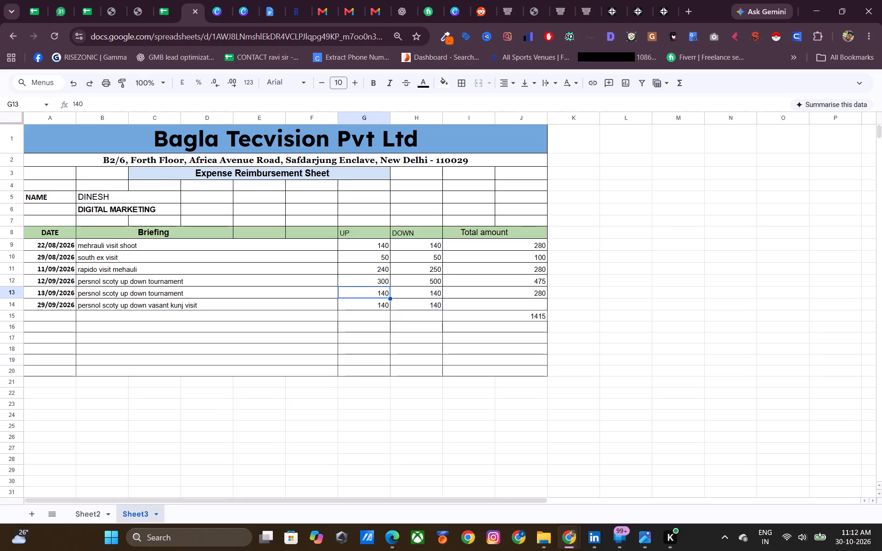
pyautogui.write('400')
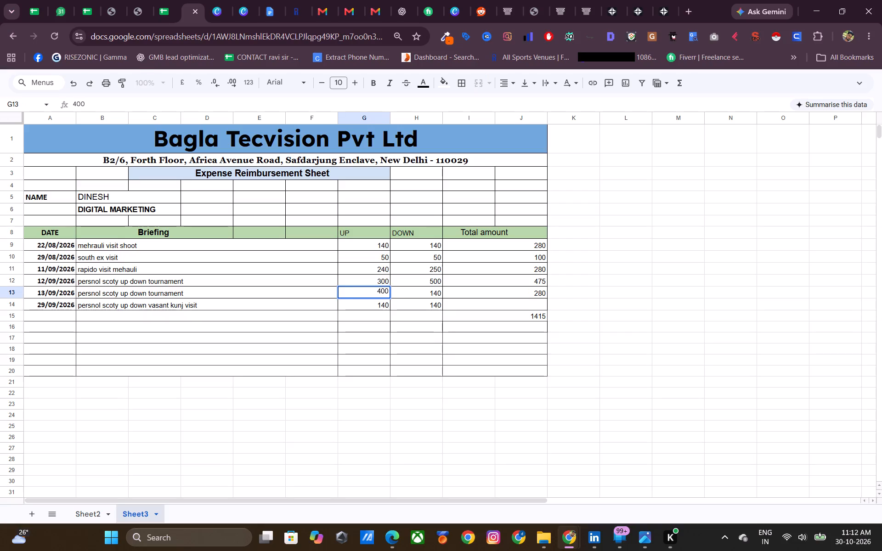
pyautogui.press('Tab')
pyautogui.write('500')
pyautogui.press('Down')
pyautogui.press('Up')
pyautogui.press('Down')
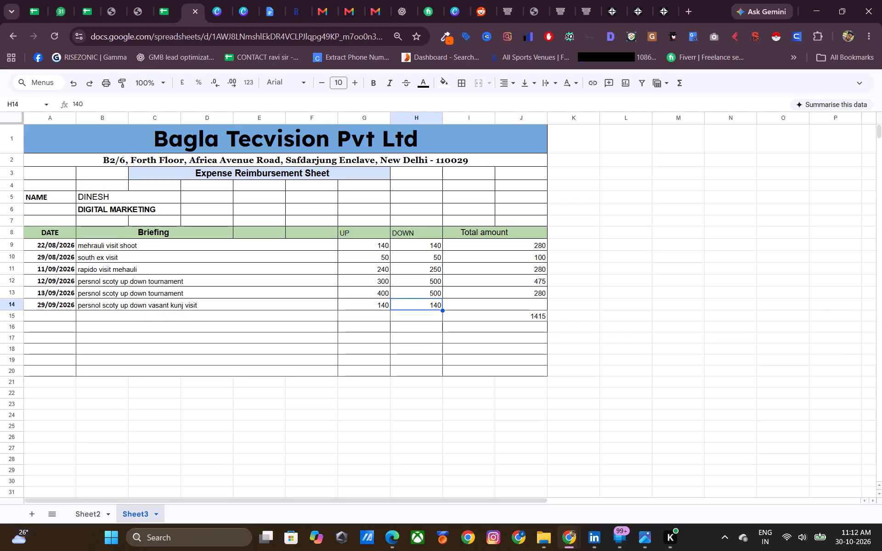
# Clear the Total amount entries of the rows dated 22/08/2026 through 13/09/2026.
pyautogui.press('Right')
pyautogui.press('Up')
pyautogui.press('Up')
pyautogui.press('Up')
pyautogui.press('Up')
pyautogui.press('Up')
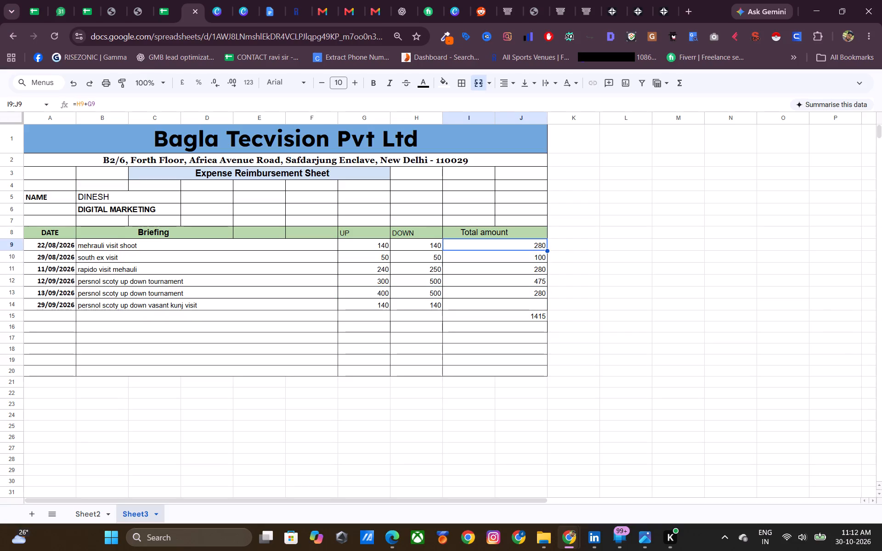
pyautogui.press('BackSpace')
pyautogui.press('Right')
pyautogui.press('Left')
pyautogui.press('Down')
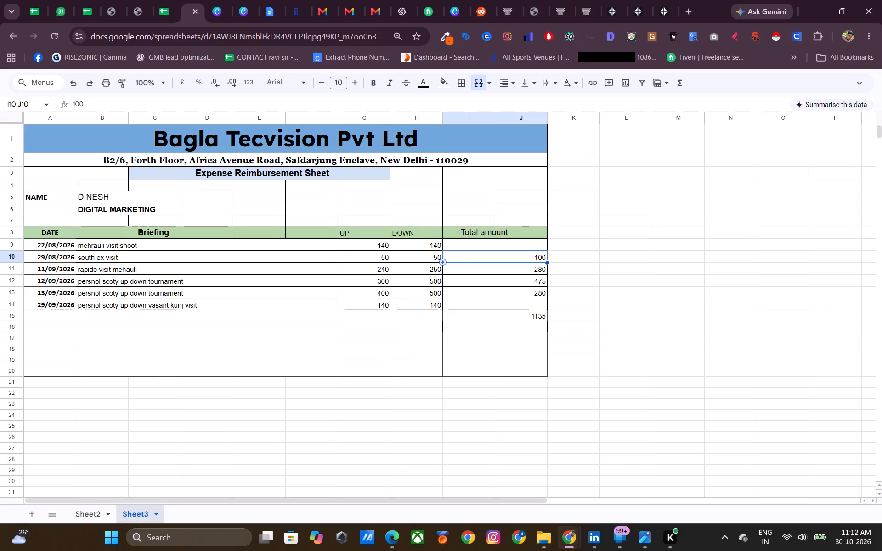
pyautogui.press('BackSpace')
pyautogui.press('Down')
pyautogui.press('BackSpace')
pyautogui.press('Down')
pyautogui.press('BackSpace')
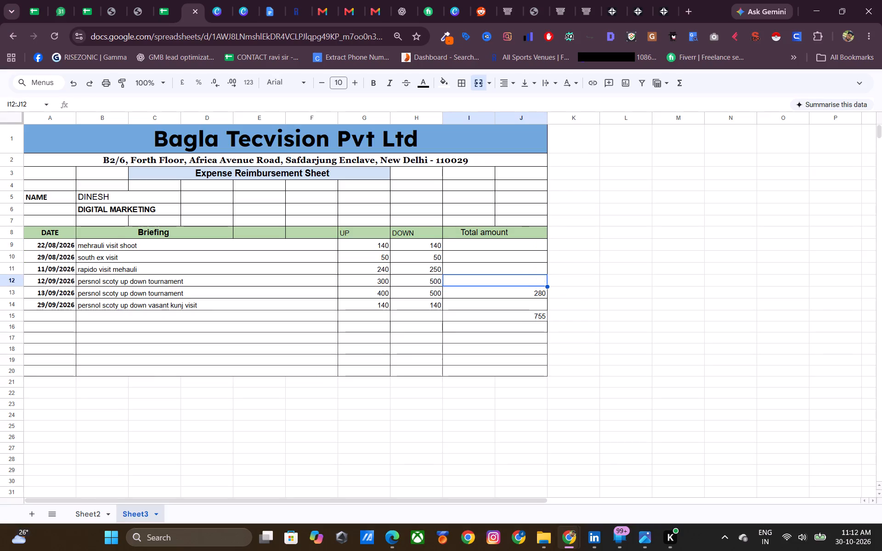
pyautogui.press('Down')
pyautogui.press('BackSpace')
# Enter the formula =SUM(G9:H9) as the Total amount of the 22/08/2026 row.
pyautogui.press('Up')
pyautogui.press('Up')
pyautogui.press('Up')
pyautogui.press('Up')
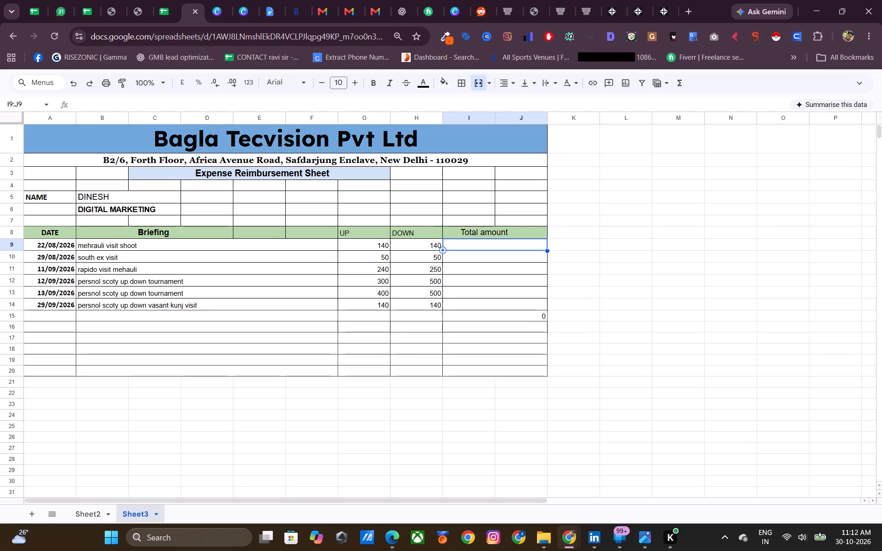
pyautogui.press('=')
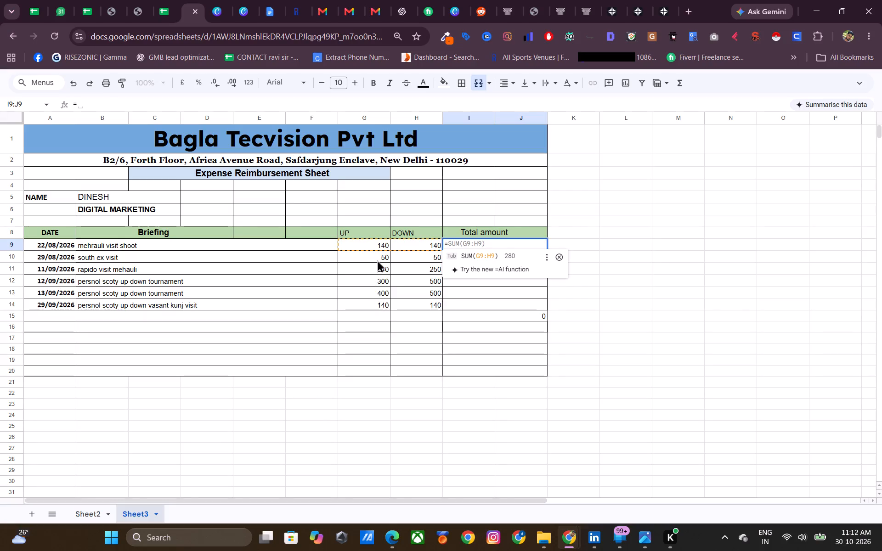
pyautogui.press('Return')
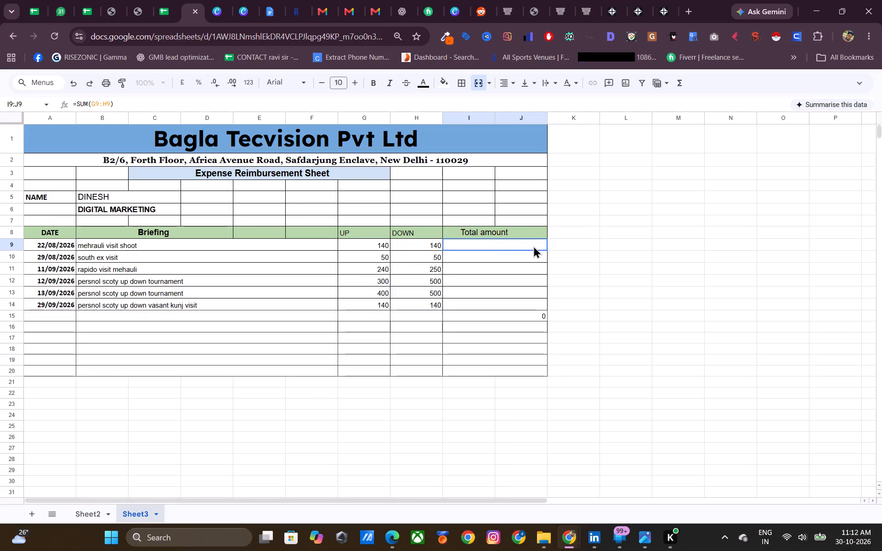
# Fill the 22/08/2026 row's Total amount formula down through the 29/09/2026 row.
pyautogui.click(545, 246)
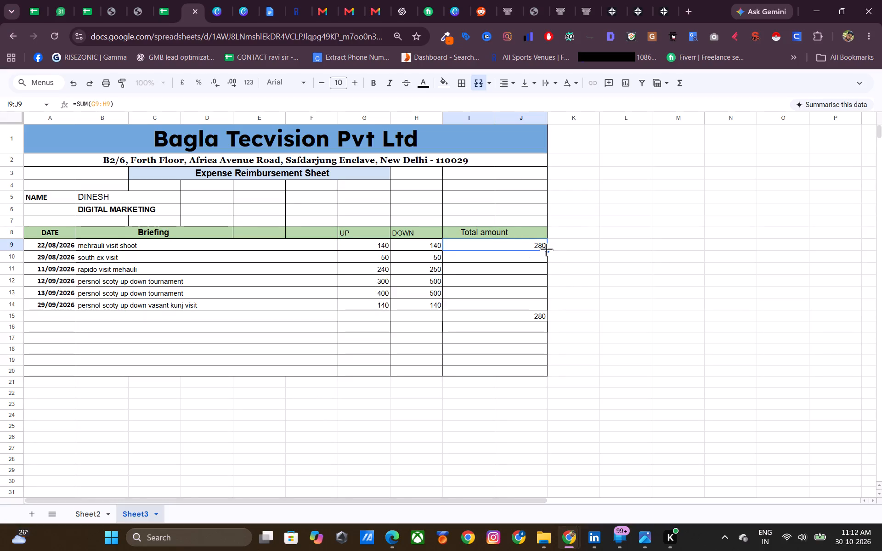
pyautogui.doubleClick(548, 251)
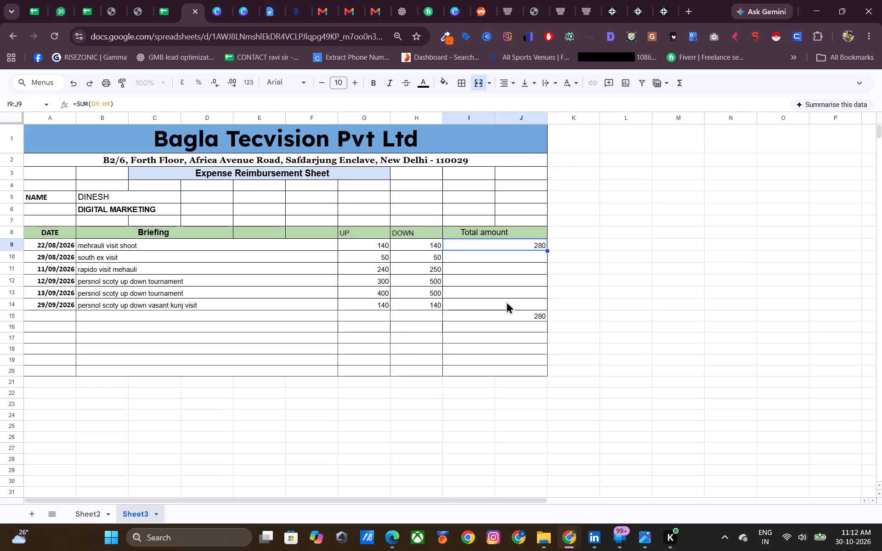
pyautogui.click(509, 293)
pyautogui.click(514, 310)
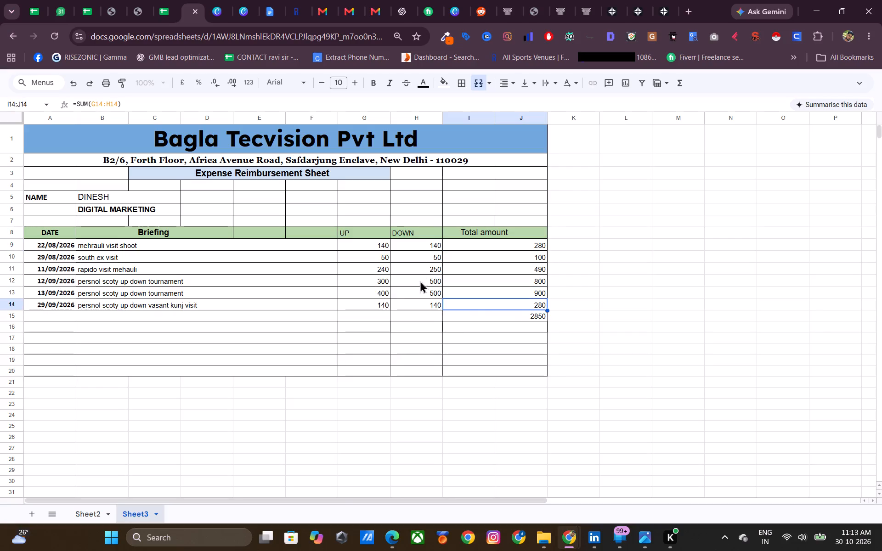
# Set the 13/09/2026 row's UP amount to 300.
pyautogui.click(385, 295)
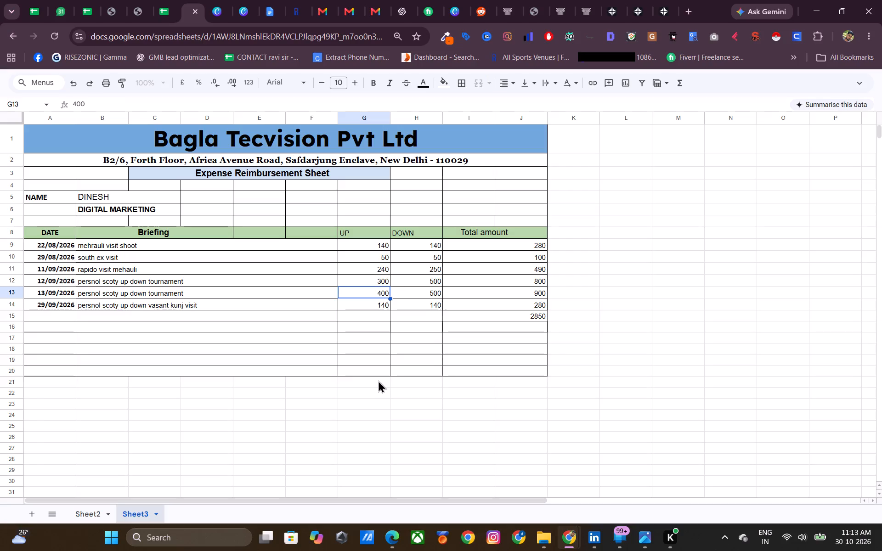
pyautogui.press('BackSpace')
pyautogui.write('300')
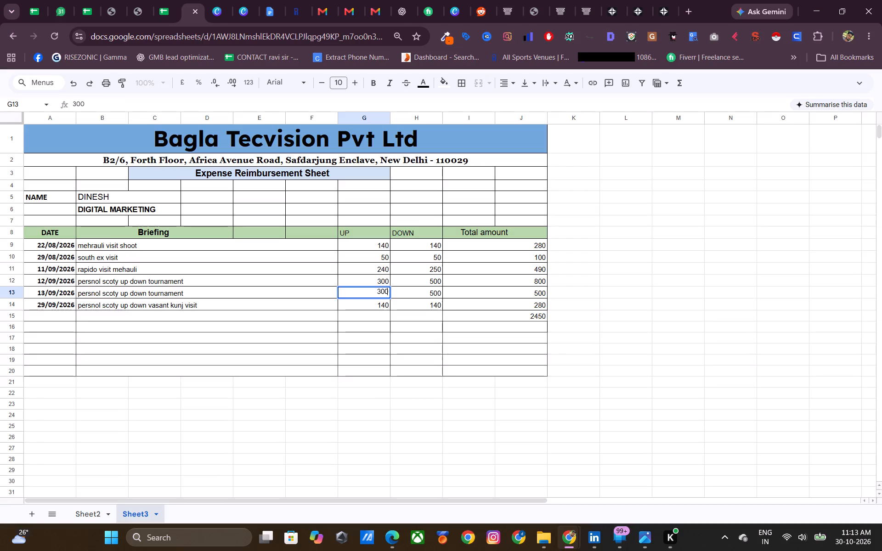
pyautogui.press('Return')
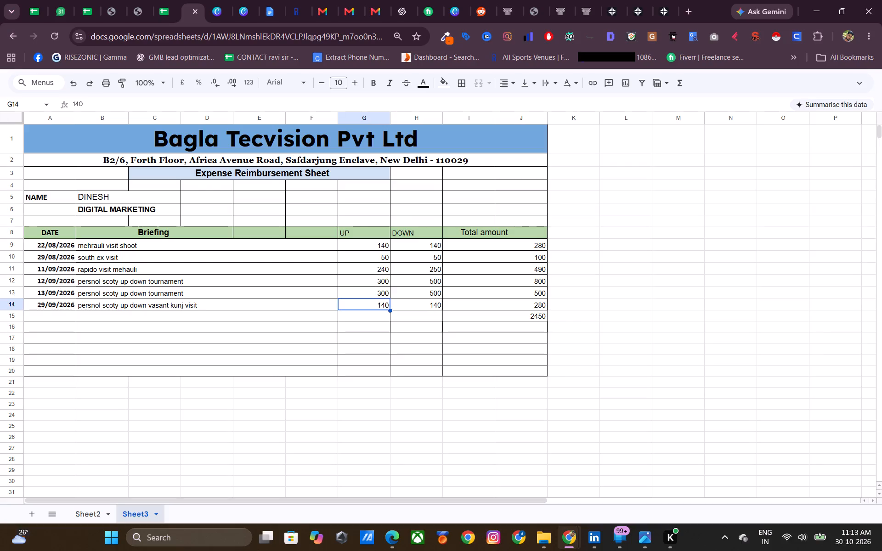
# Set both the UP and DOWN amounts of the 29/09/2026 row to 100.
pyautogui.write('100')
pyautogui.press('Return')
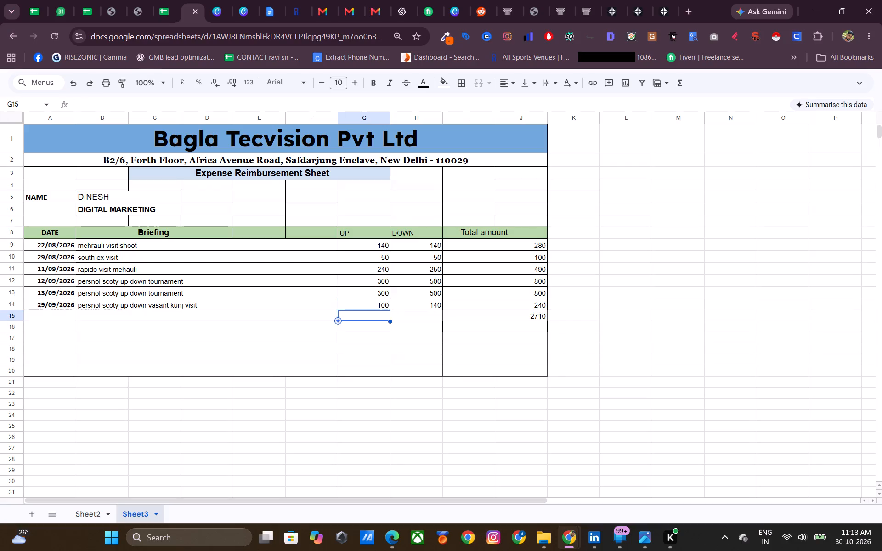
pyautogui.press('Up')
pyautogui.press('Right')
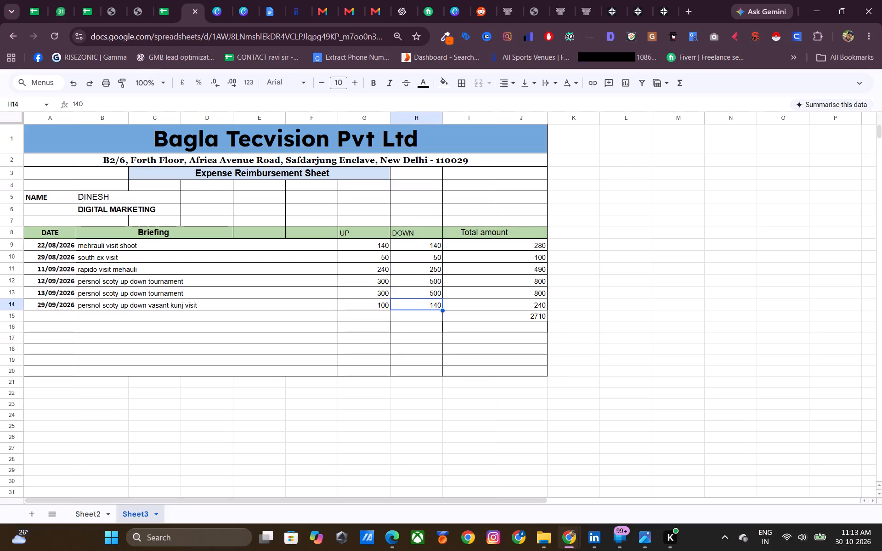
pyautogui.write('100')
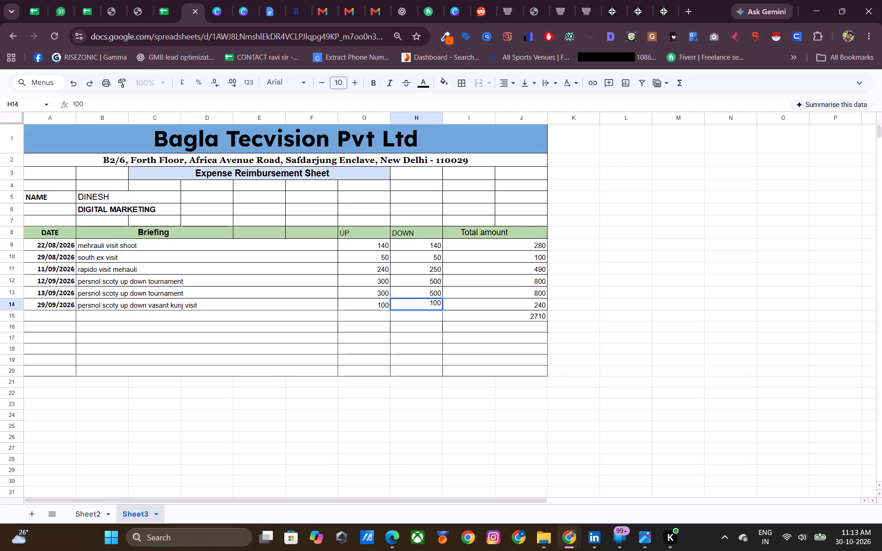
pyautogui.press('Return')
# Set the 11/09/2026 row's UP amount to 200.
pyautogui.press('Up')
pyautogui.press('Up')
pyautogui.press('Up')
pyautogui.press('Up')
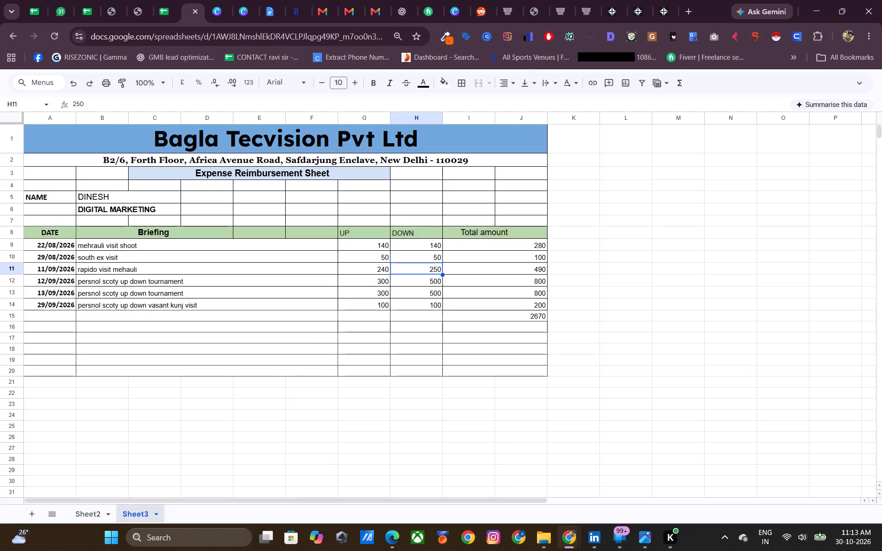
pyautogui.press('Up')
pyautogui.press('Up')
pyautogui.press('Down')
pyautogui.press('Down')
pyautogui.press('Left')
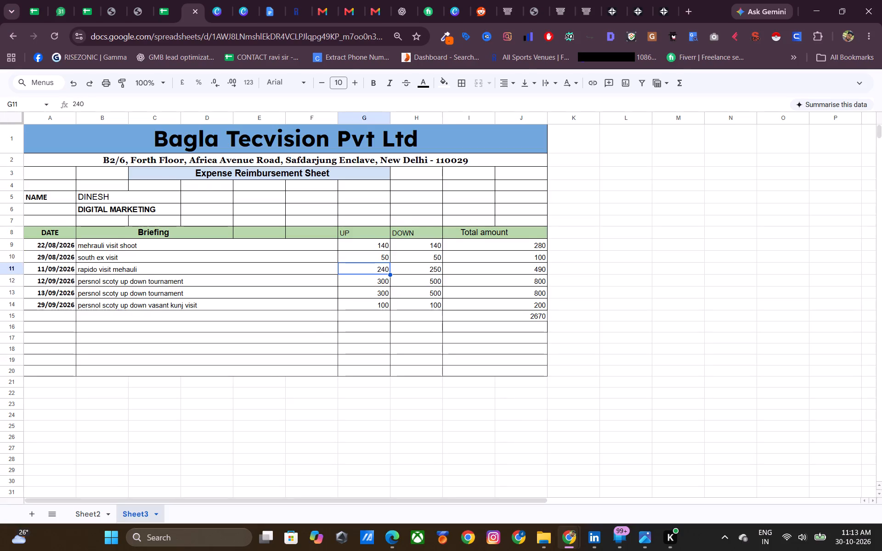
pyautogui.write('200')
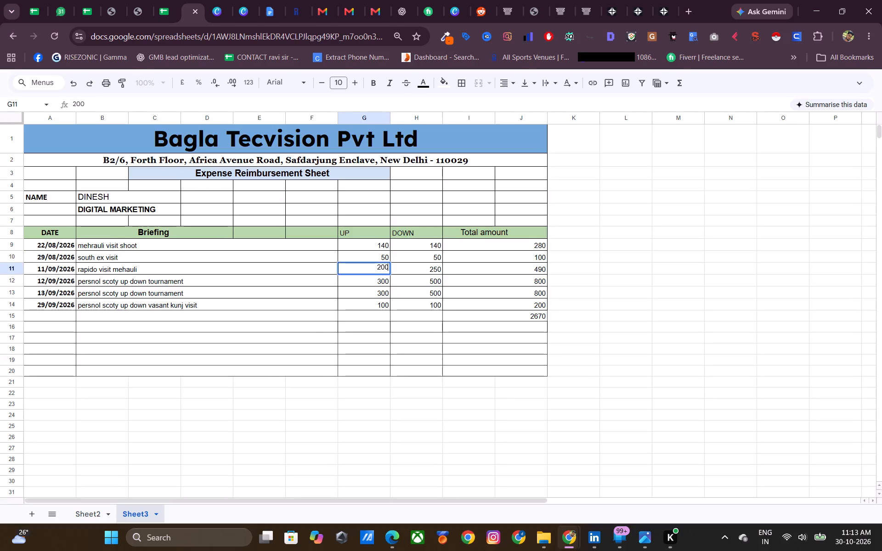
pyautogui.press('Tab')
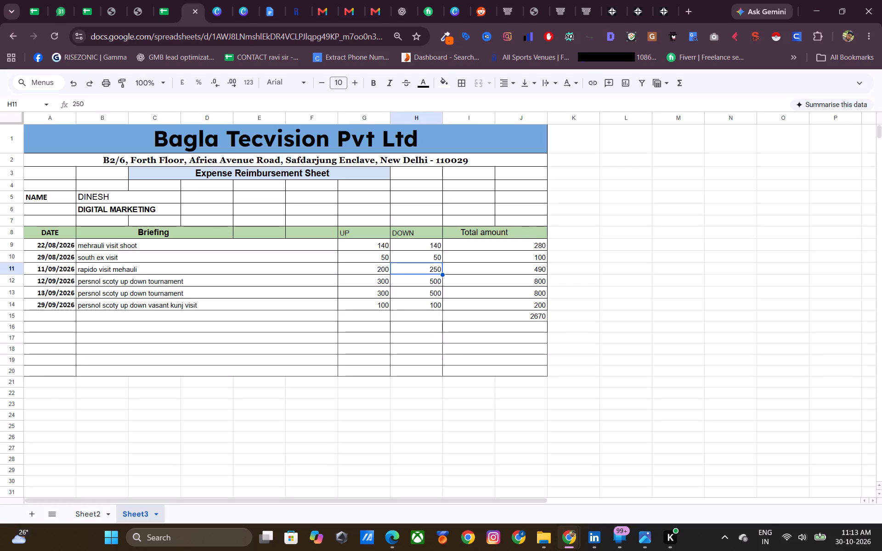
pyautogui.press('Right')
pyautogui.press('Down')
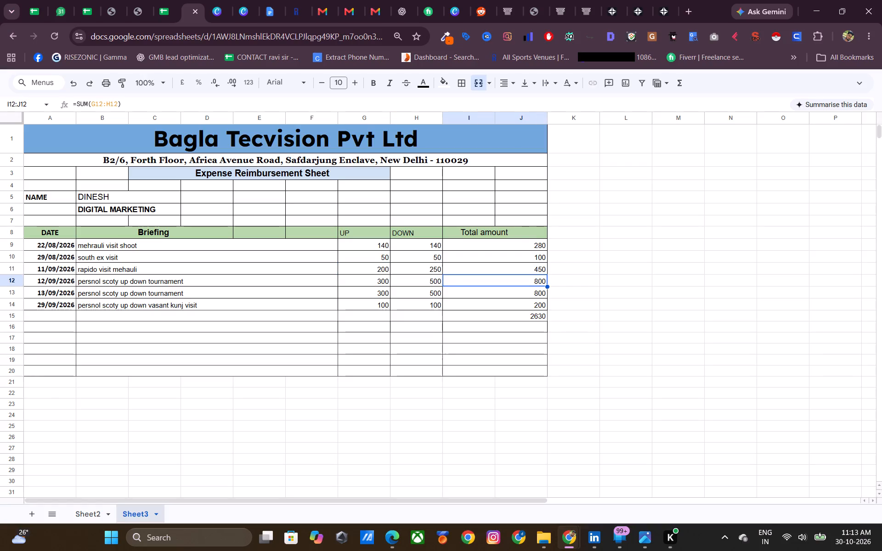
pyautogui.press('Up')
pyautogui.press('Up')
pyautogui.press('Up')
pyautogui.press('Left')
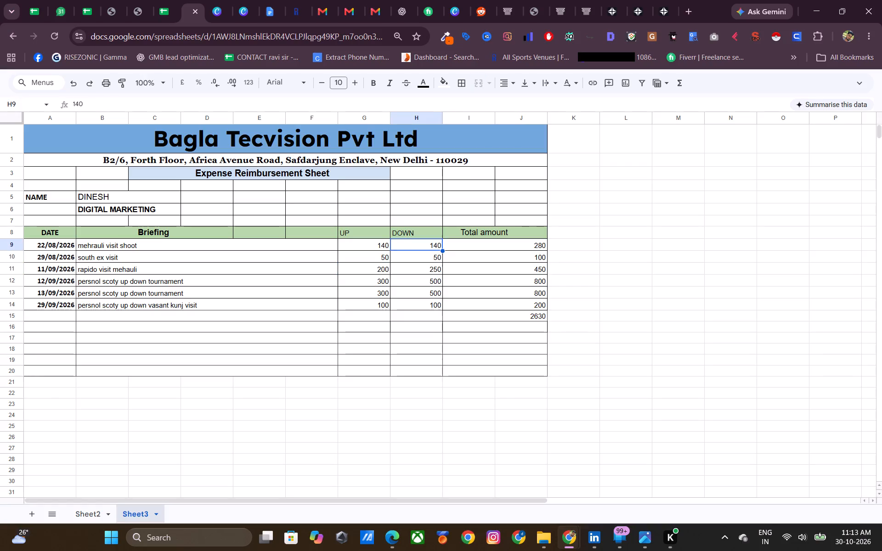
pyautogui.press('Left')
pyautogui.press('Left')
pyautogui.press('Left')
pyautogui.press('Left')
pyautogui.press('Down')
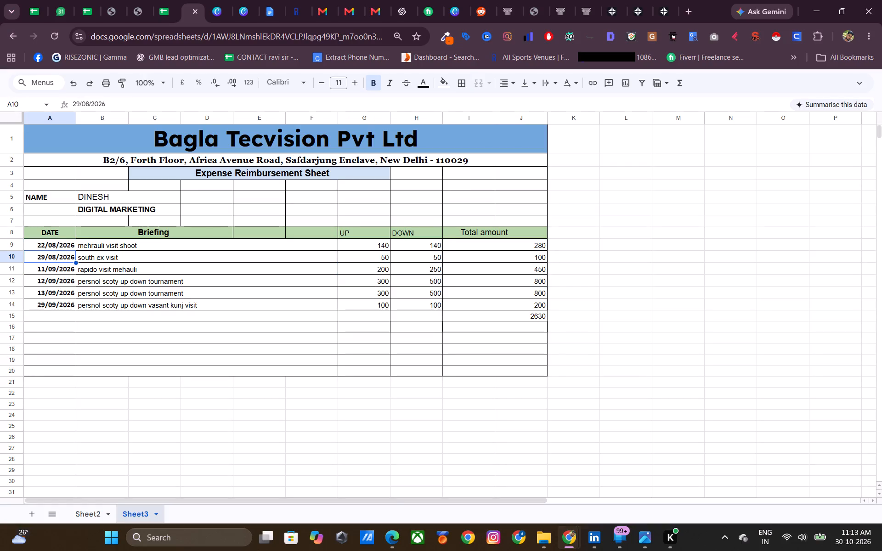
# Delete the entire rows dated 22/08/2026 and 29/08/2026 from the expense table.
pyautogui.click(11, 242)
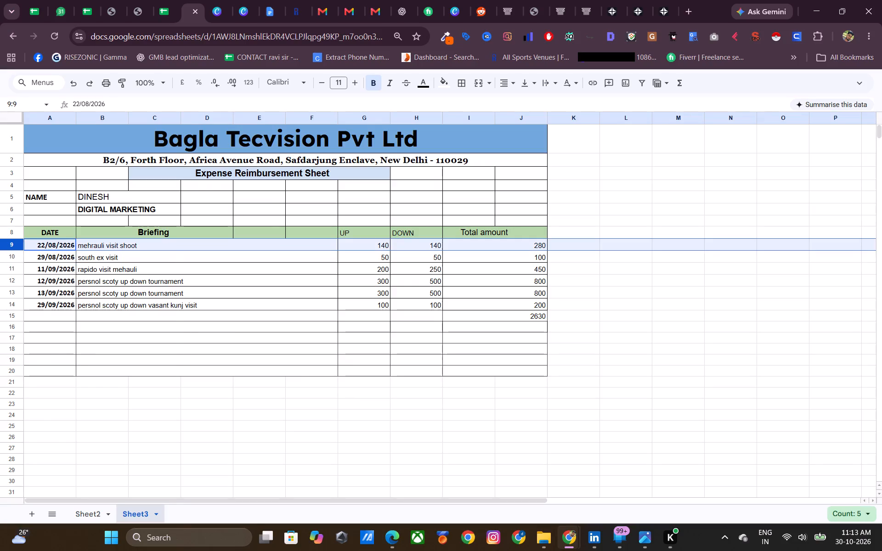
pyautogui.rightClick(11, 248)
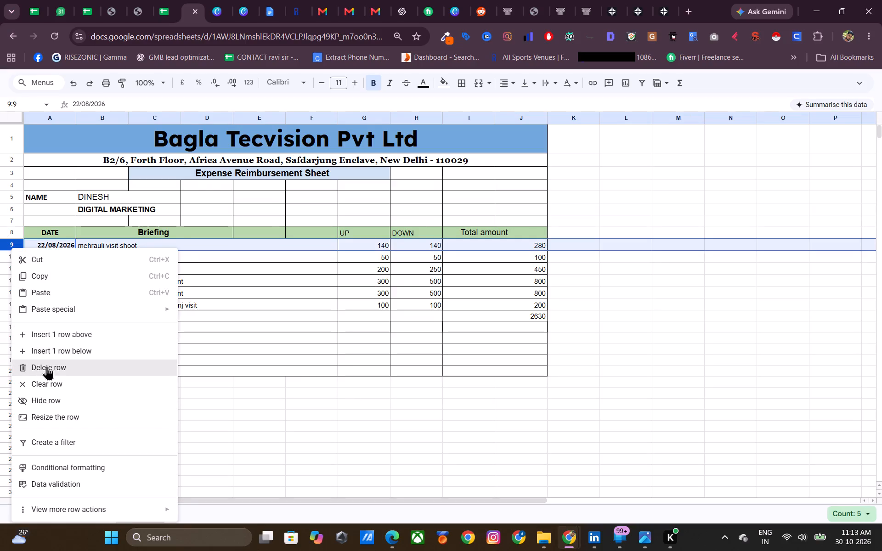
pyautogui.click(47, 366)
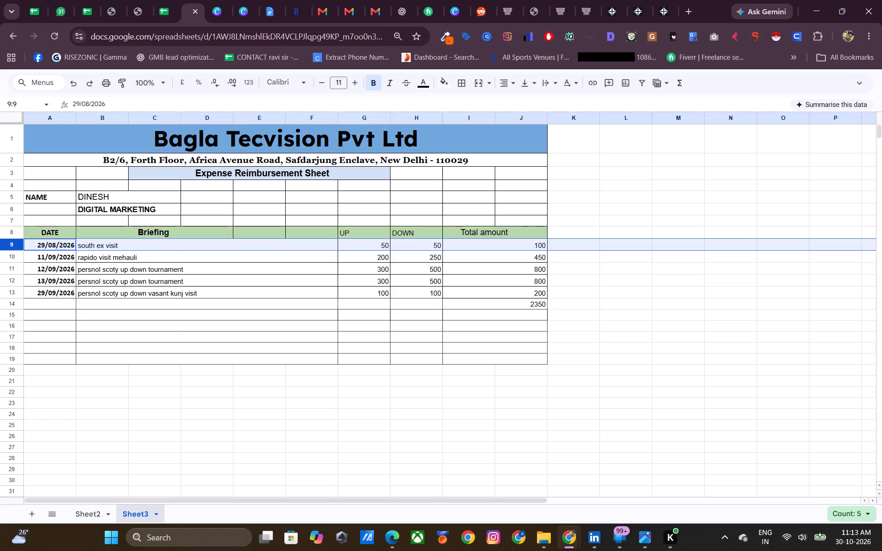
pyautogui.rightClick(10, 248)
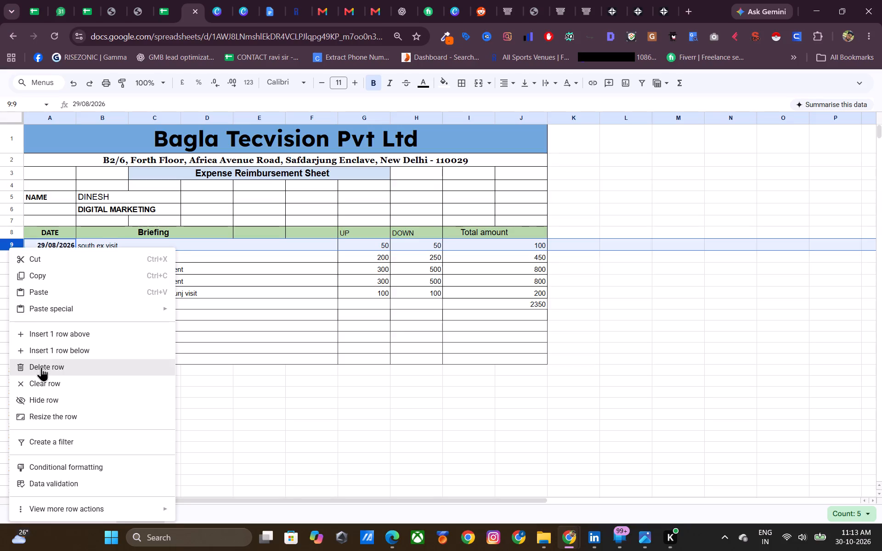
pyautogui.click(41, 367)
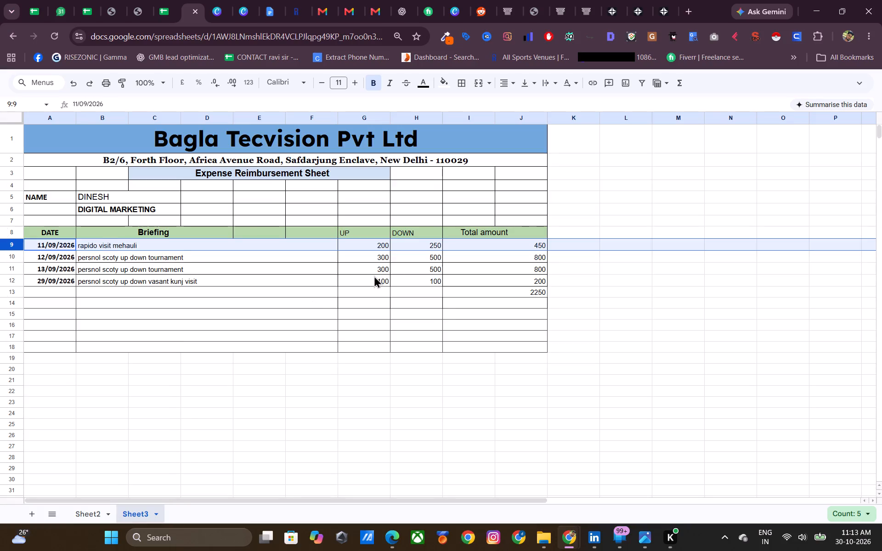
# Set the 12/09/2026 row's UP amount to 245.
pyautogui.click(382, 259)
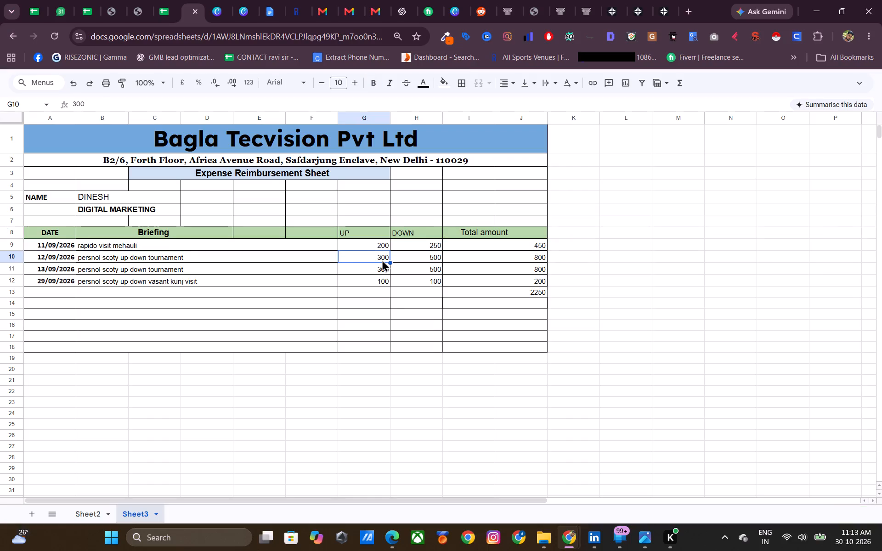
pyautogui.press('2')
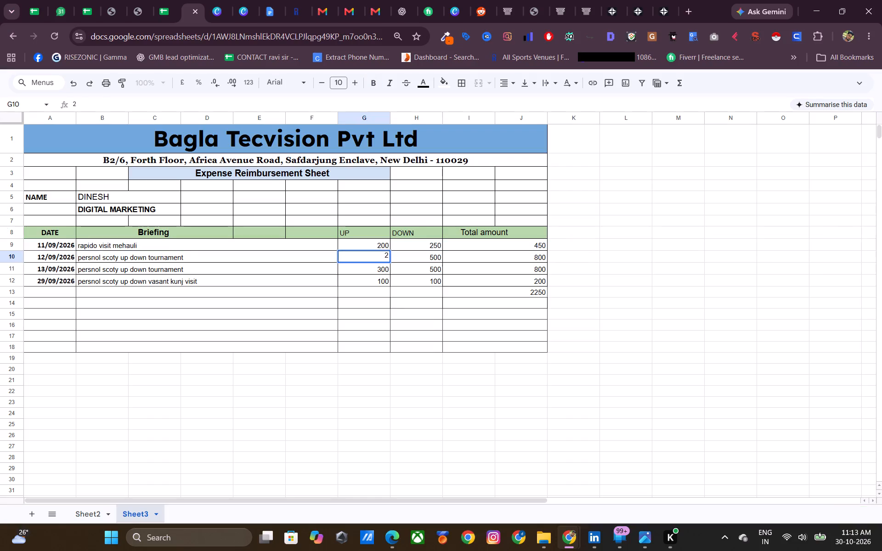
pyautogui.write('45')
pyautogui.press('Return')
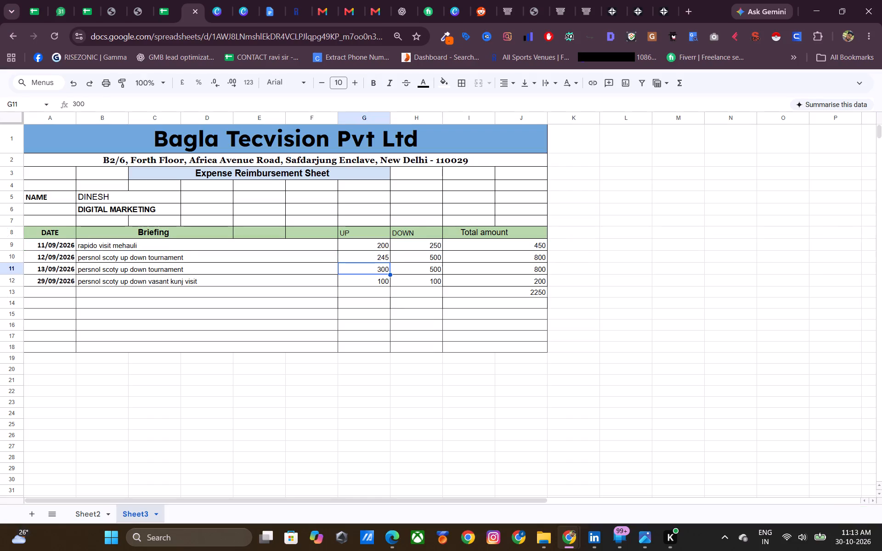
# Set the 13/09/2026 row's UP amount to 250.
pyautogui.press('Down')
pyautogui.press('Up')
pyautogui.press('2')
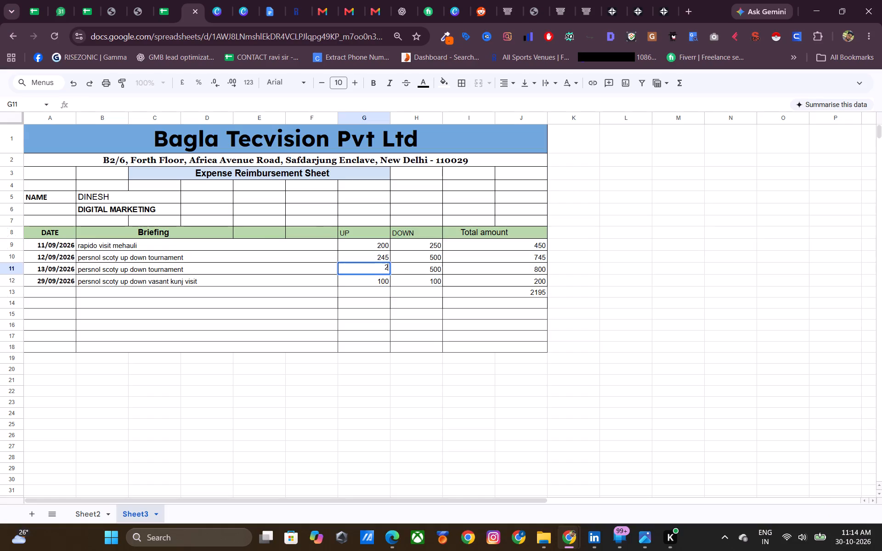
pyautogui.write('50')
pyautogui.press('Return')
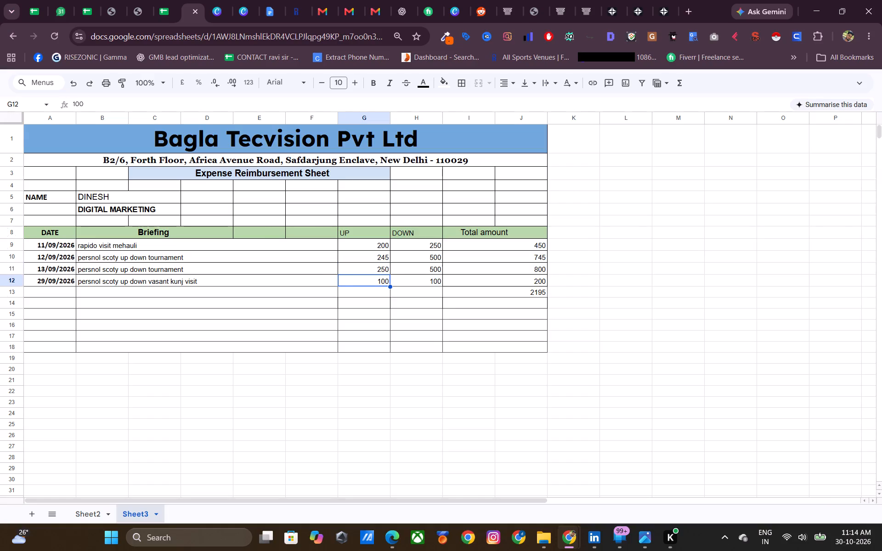
# Set the 13/09/2026 row's UP amount to 234.
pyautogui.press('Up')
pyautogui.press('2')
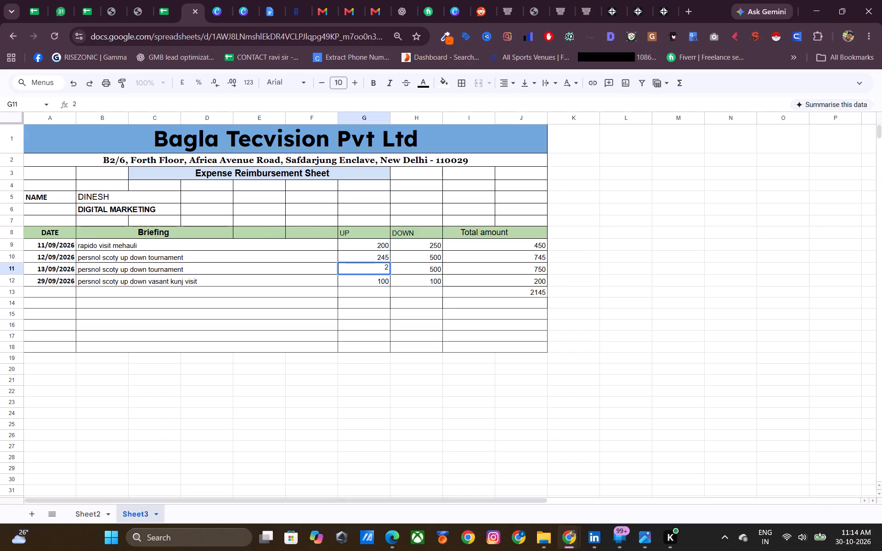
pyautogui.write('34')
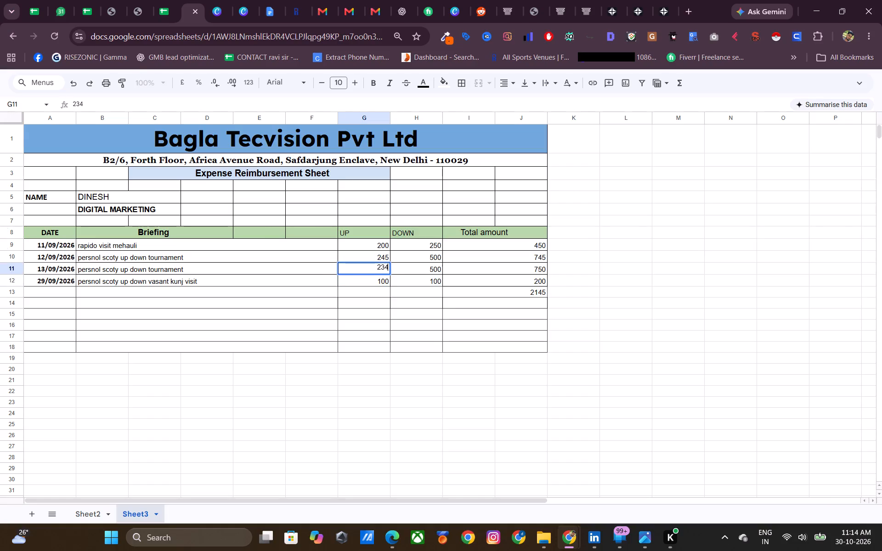
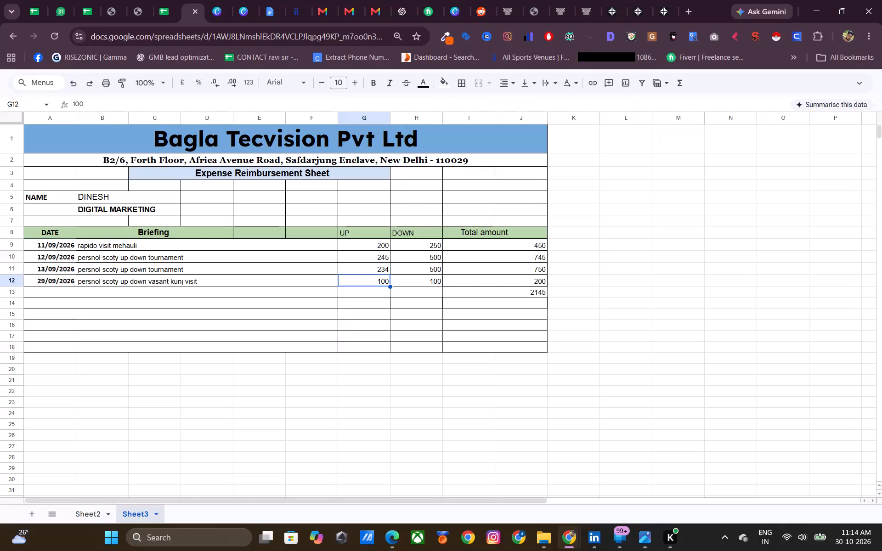
# Set the 12/09/2026 row's DOWN amount to 365.
pyautogui.press('Up')
pyautogui.press('Up')
pyautogui.press('Up')
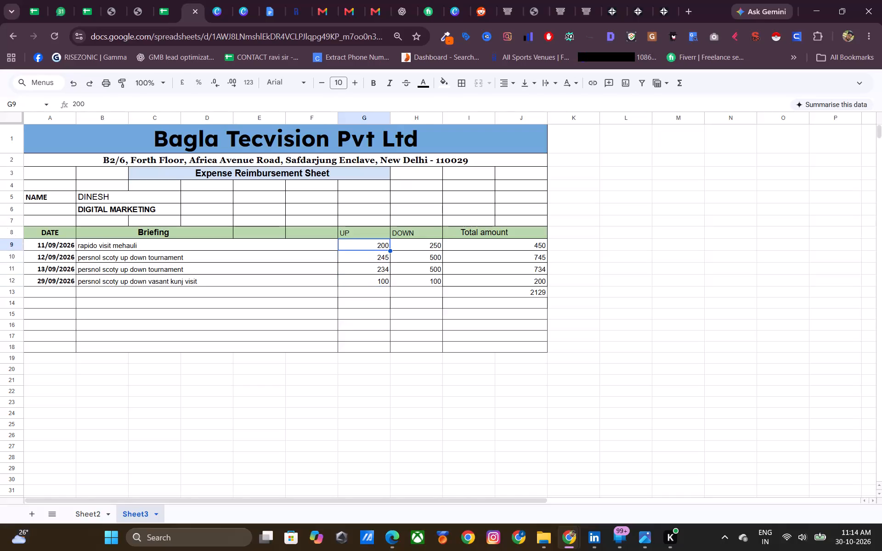
pyautogui.press('Right')
pyautogui.press('Right')
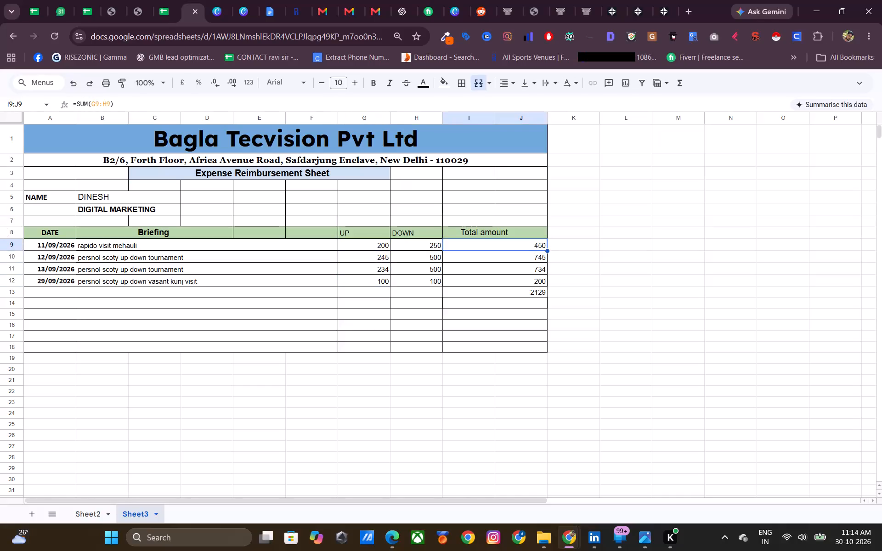
pyautogui.press('Left')
pyautogui.press('Right')
pyautogui.press('Down')
pyautogui.press('Left')
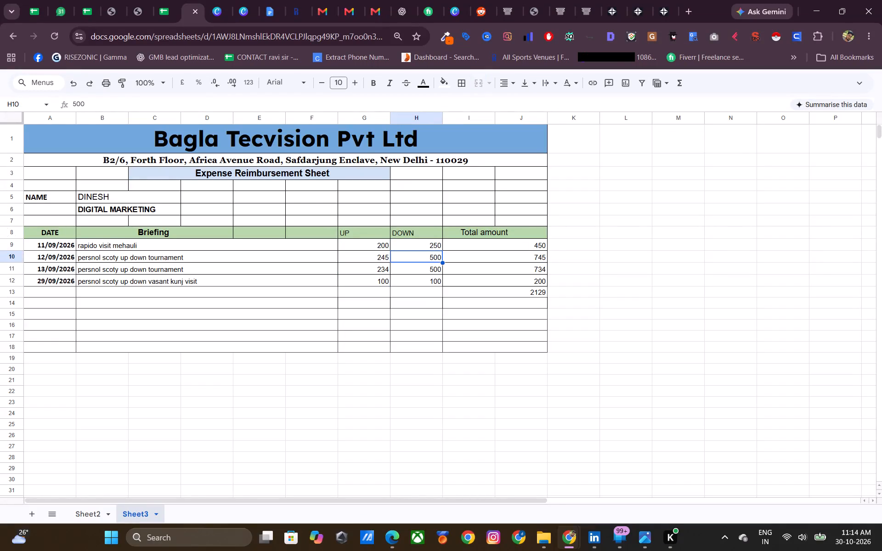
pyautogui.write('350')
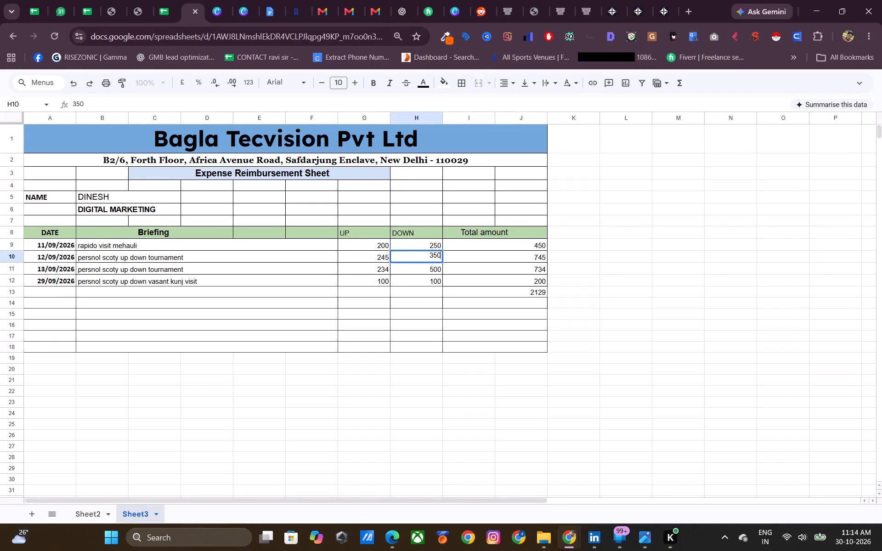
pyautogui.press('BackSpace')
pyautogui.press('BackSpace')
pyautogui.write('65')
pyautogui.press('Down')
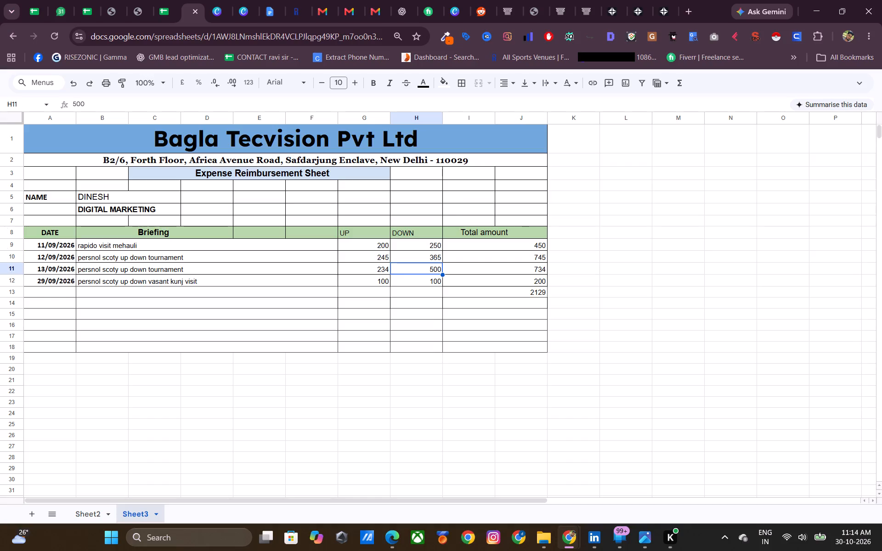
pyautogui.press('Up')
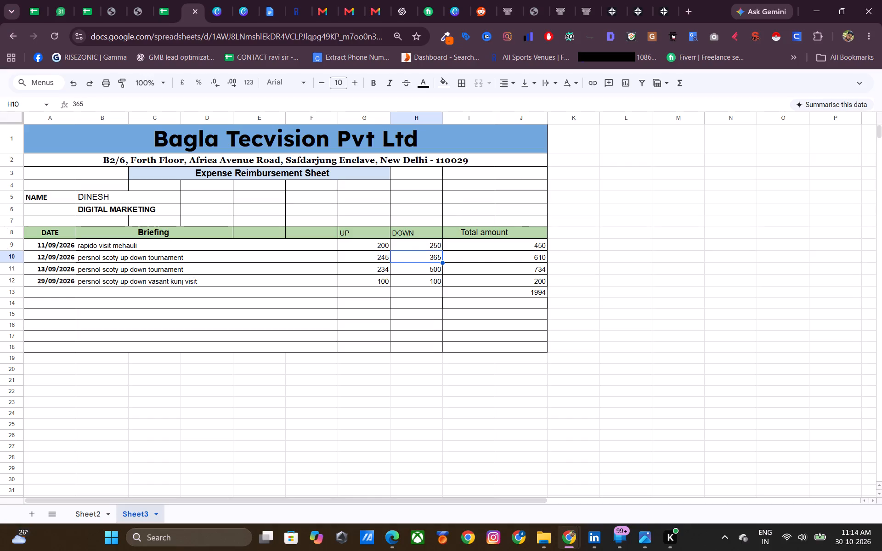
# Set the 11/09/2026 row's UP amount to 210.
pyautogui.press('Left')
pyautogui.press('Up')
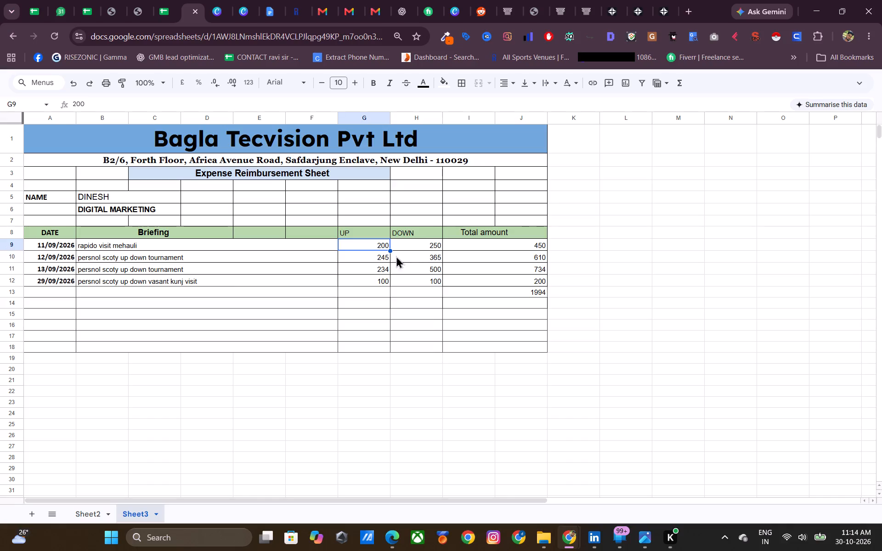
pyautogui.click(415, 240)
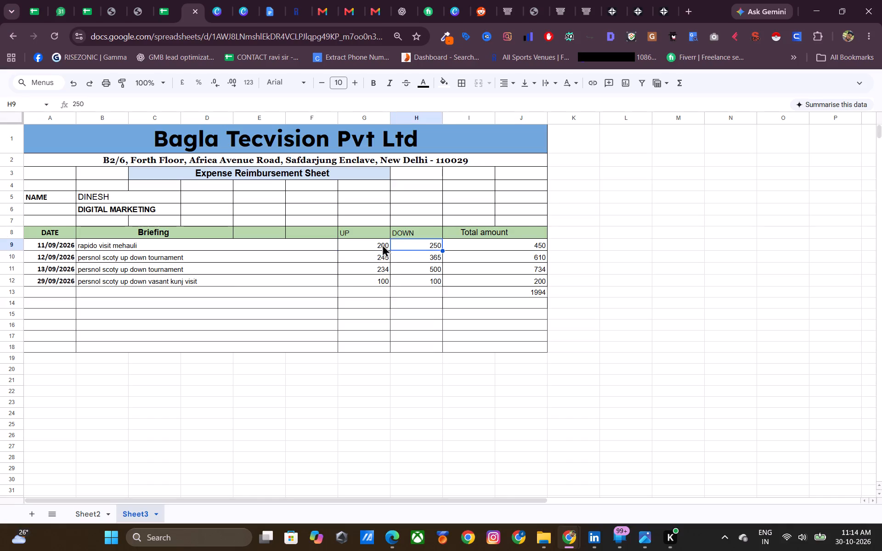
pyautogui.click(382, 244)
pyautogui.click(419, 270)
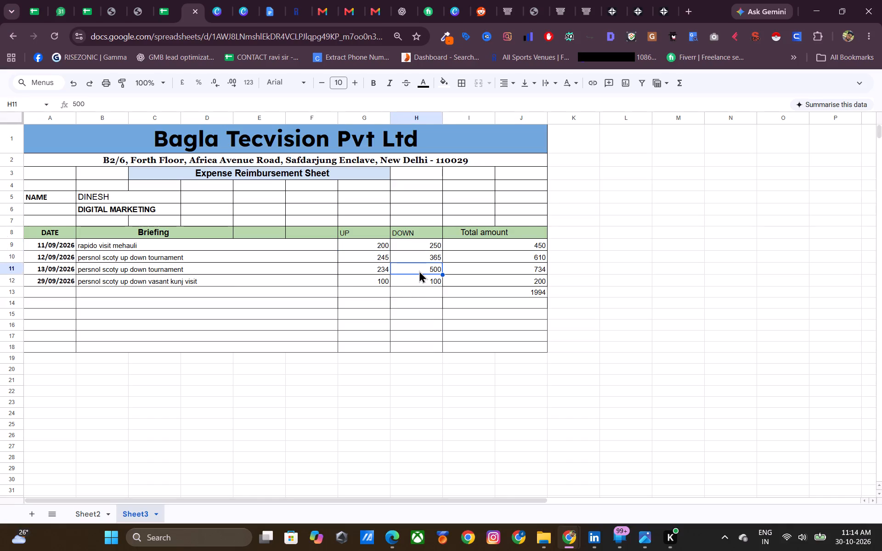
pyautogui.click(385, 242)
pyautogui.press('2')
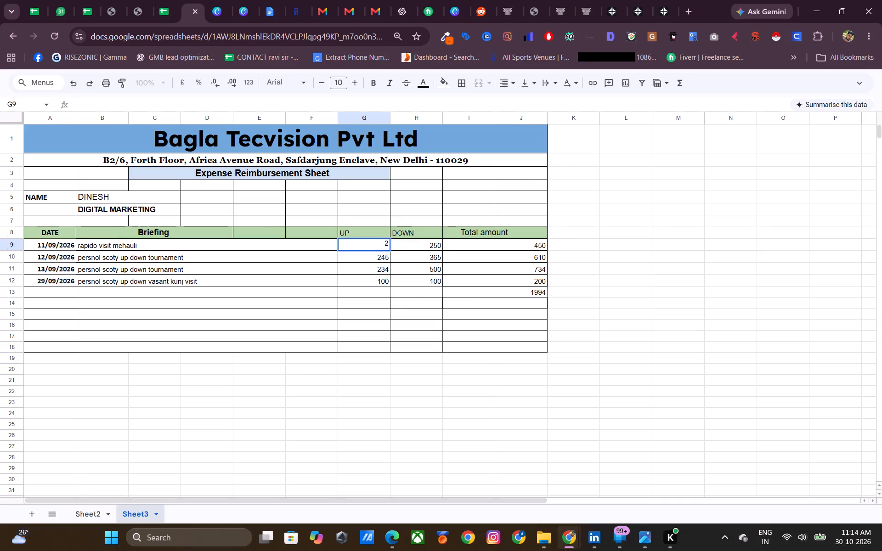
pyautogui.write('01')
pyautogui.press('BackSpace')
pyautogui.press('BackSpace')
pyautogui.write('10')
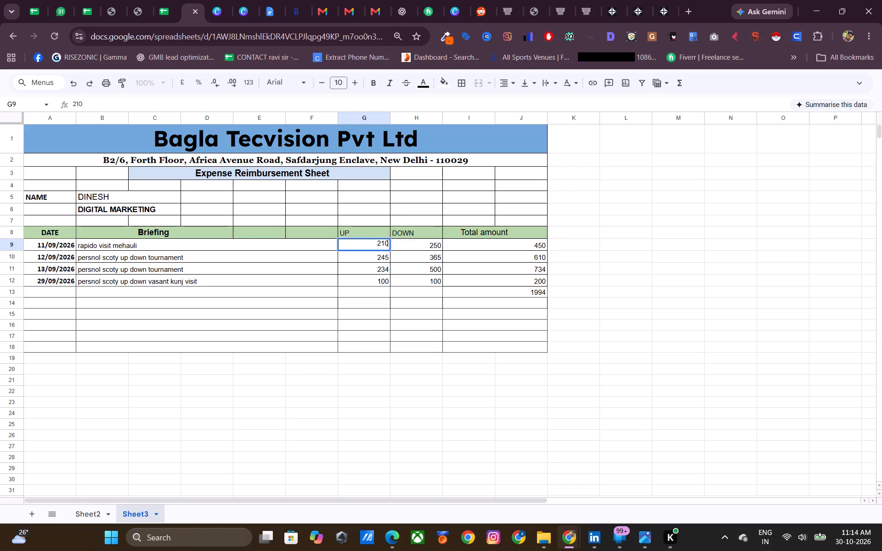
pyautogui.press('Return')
# Set the 11/09/2026 row's UP amount to 206.
pyautogui.click(385, 239)
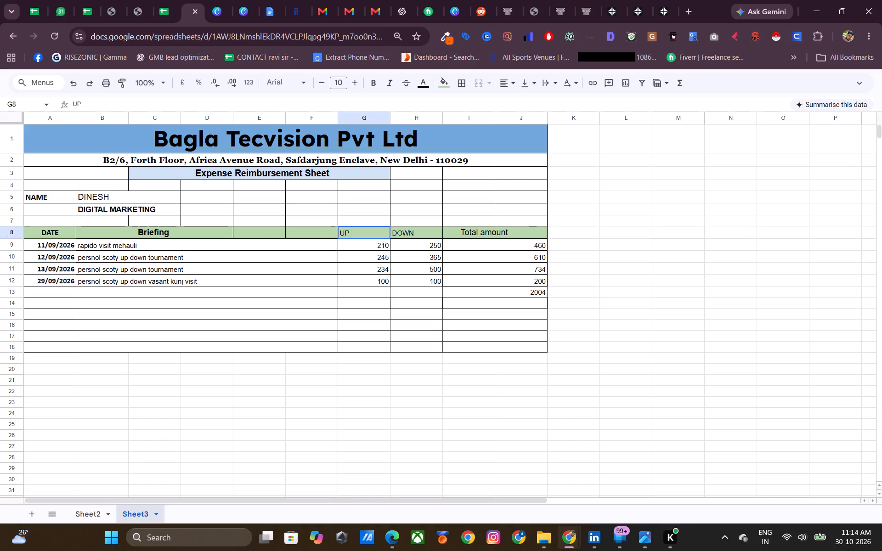
pyautogui.click(384, 243)
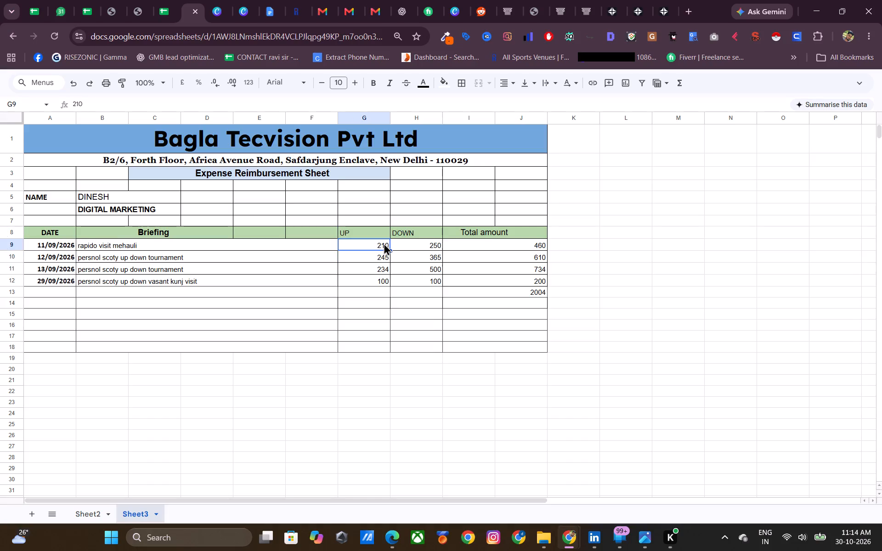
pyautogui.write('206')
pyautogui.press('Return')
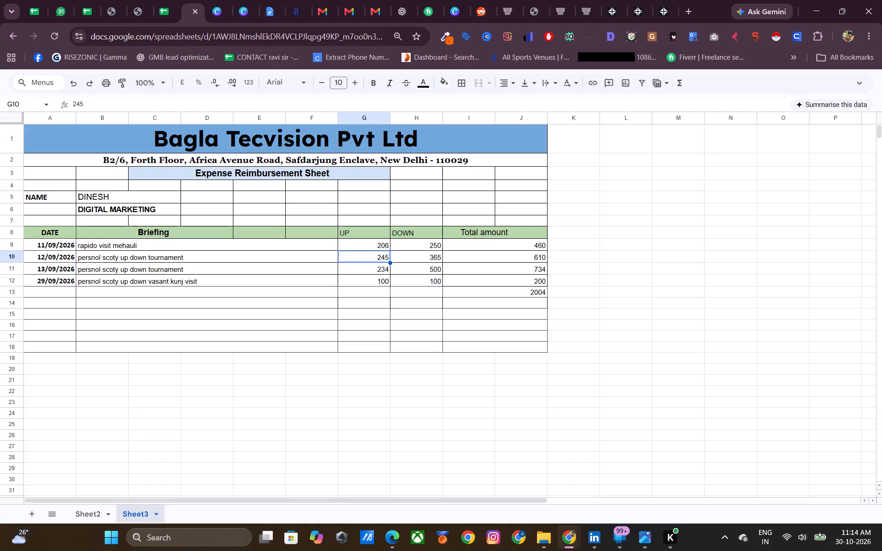
pyautogui.click(417, 289)
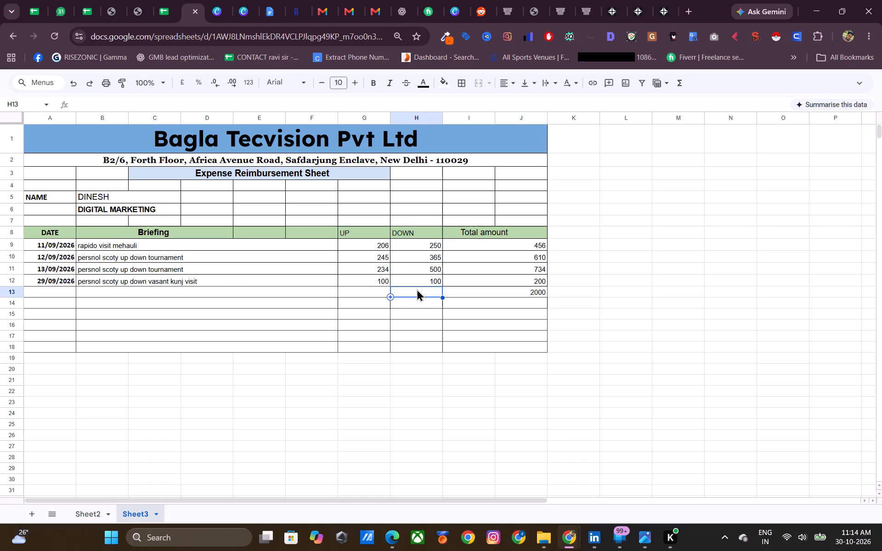
# Clear the DIGITAL MARKETING entry below the employee's name.
pyautogui.click(105, 207)
pyautogui.press('BackSpace')
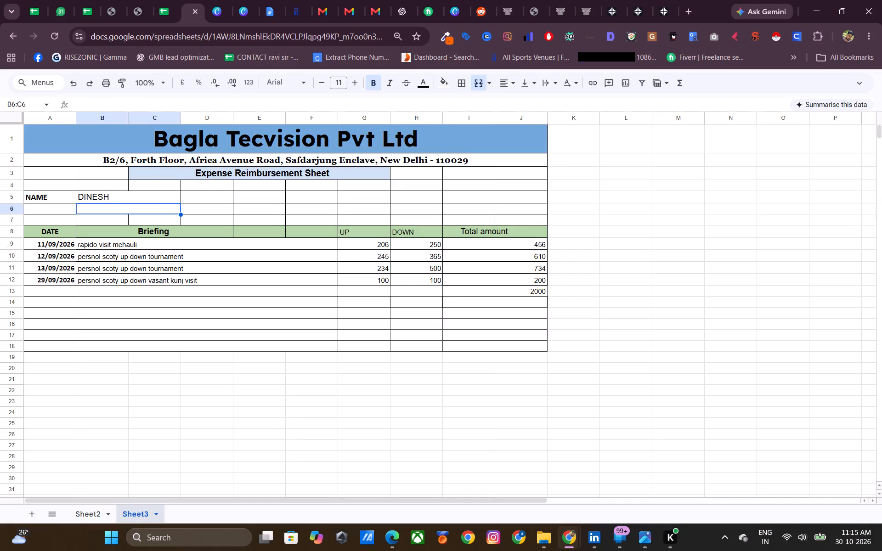
# Replace the entry beside NAME with the new employee's full name.
pyautogui.click(90, 199)
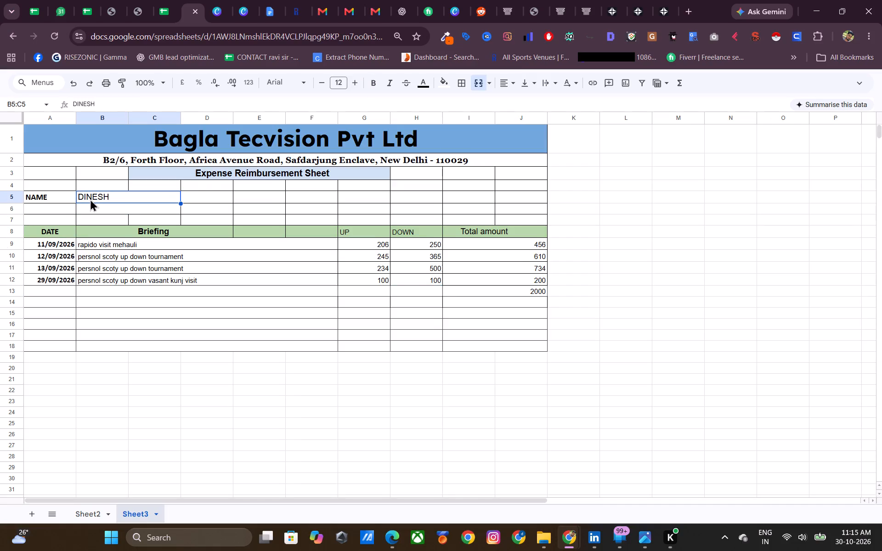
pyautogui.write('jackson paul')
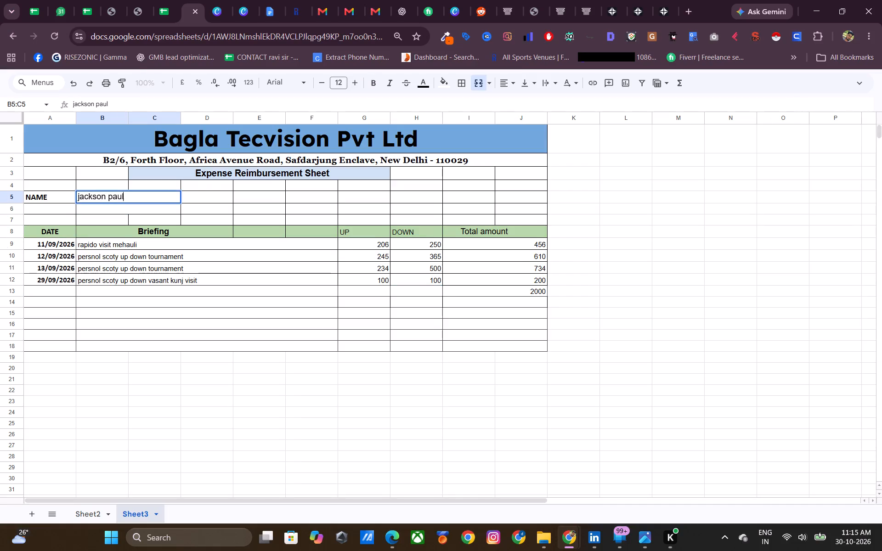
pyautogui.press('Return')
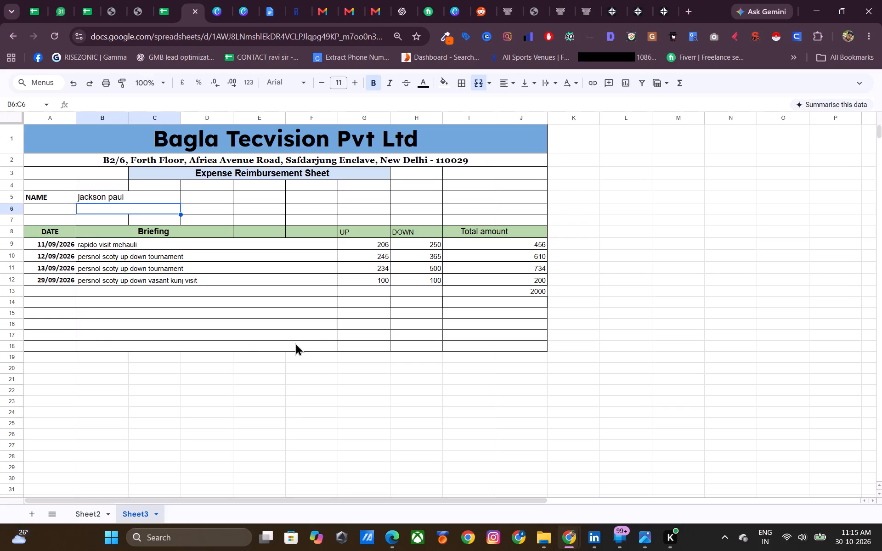
# Label the UP and DOWN cells of row 13 "total", copying the UP label into the DOWN cell.
pyautogui.click(423, 293)
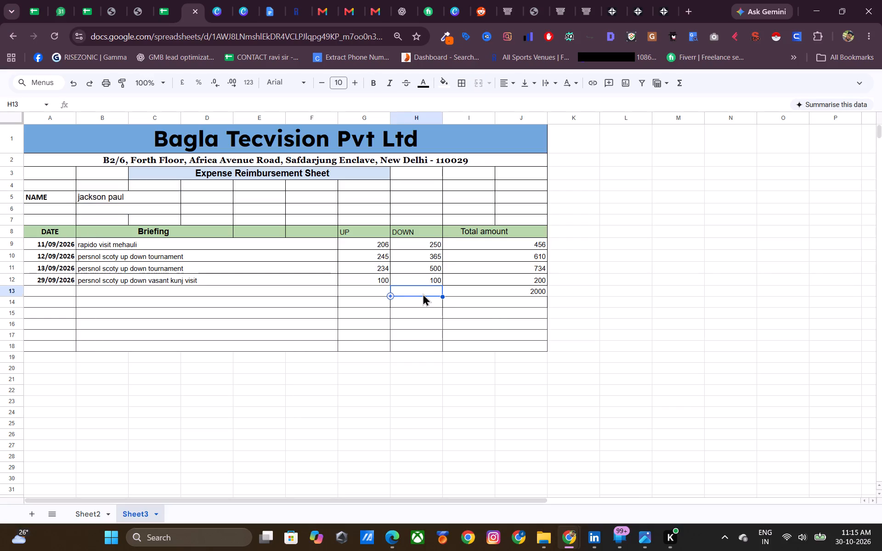
pyautogui.click(375, 293)
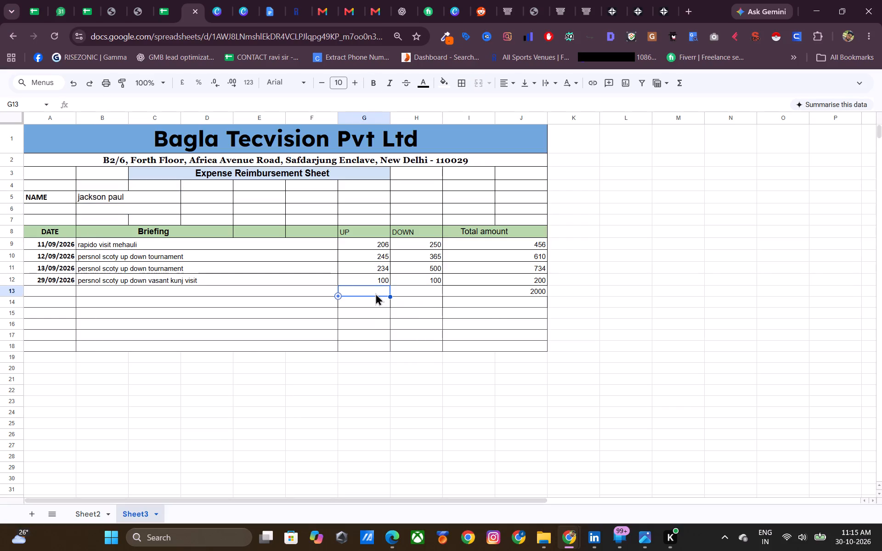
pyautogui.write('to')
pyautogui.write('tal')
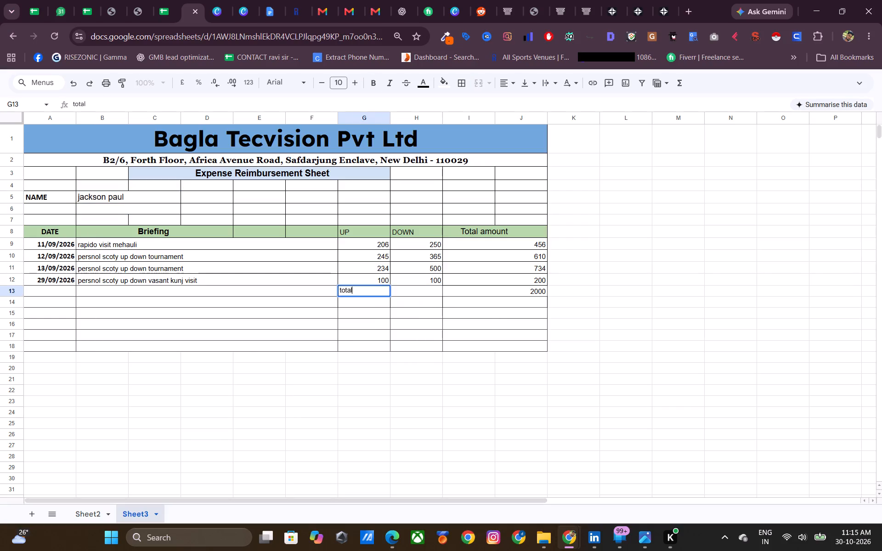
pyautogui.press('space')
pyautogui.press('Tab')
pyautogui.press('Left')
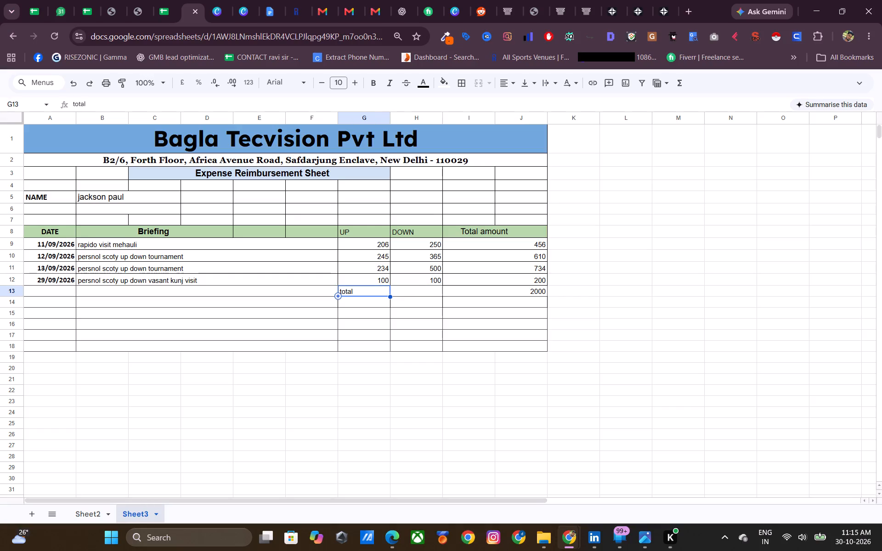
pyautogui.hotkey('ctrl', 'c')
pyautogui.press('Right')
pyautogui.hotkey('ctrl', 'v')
pyautogui.click(356, 381)
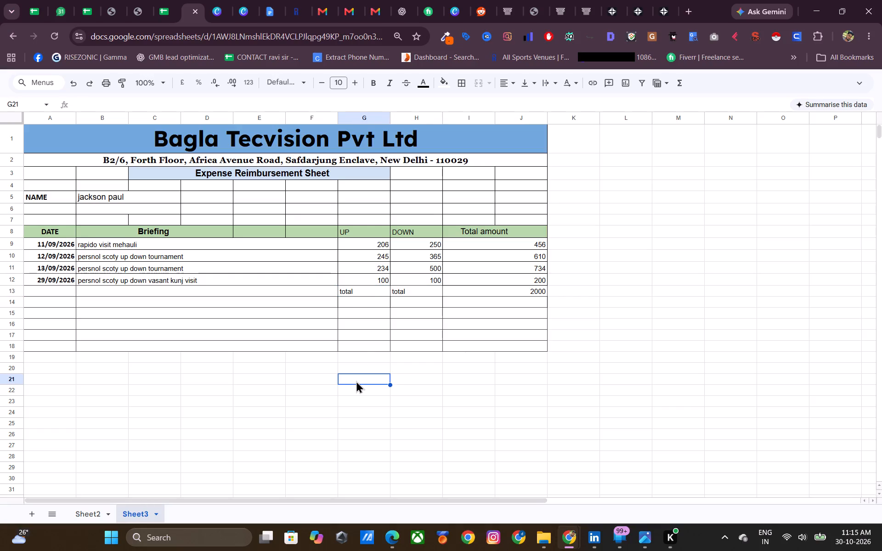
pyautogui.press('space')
pyautogui.click(307, 374)
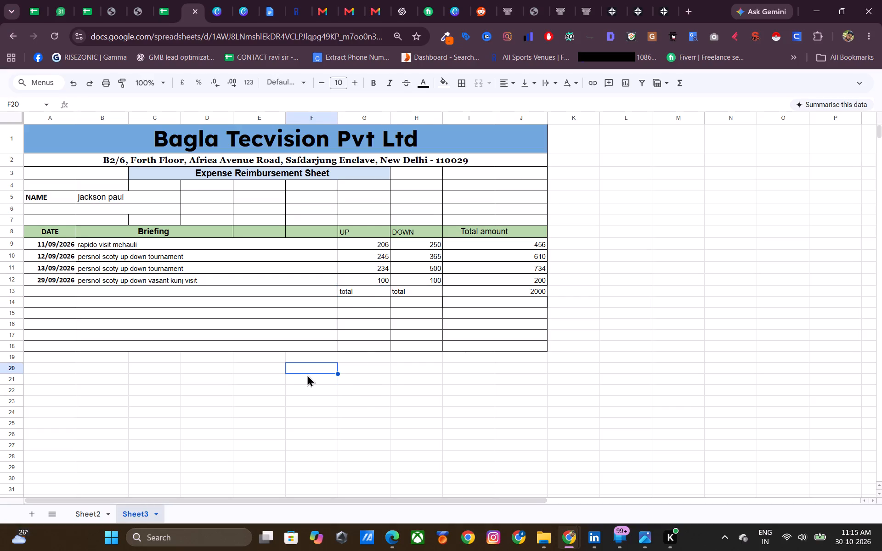
pyautogui.click(445, 323)
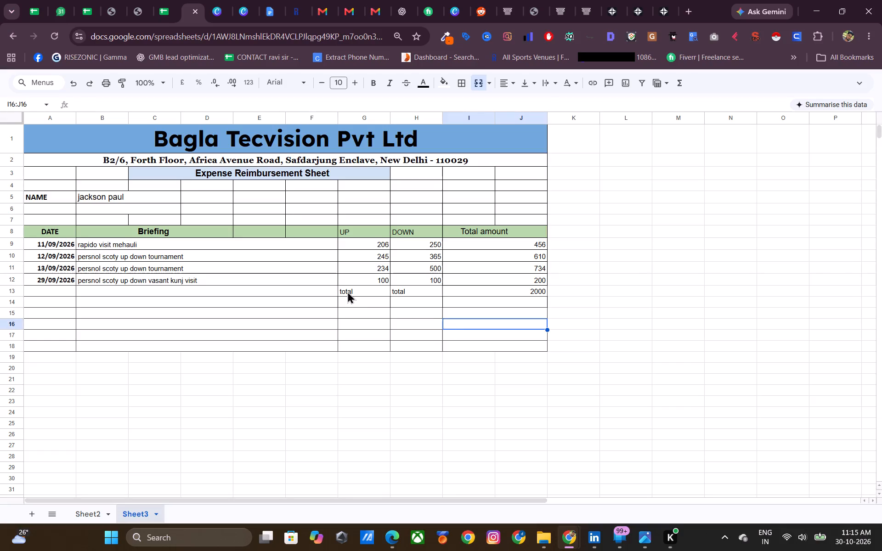
# Right-align the two "total" labels in row 13 beneath the UP and DOWN amounts.
pyautogui.click(347, 291)
pyautogui.hotkey('shift', 'Right')
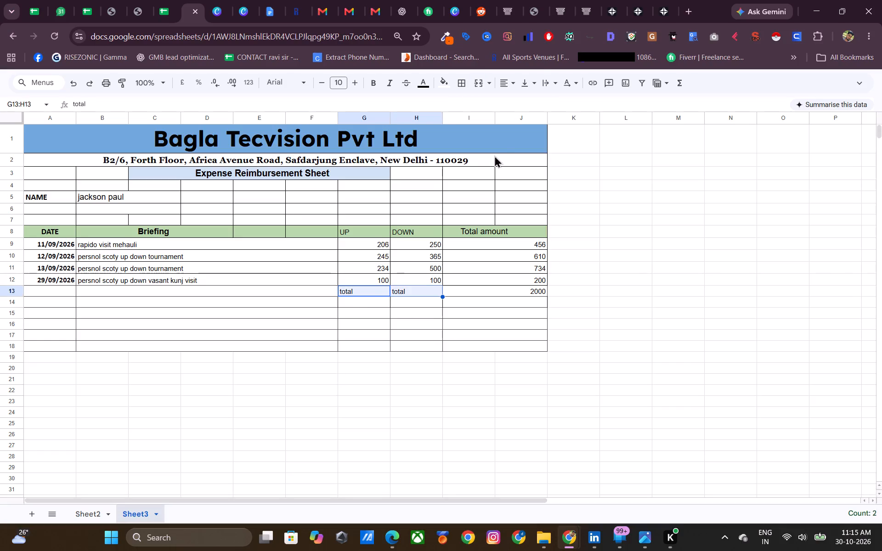
pyautogui.click(510, 82)
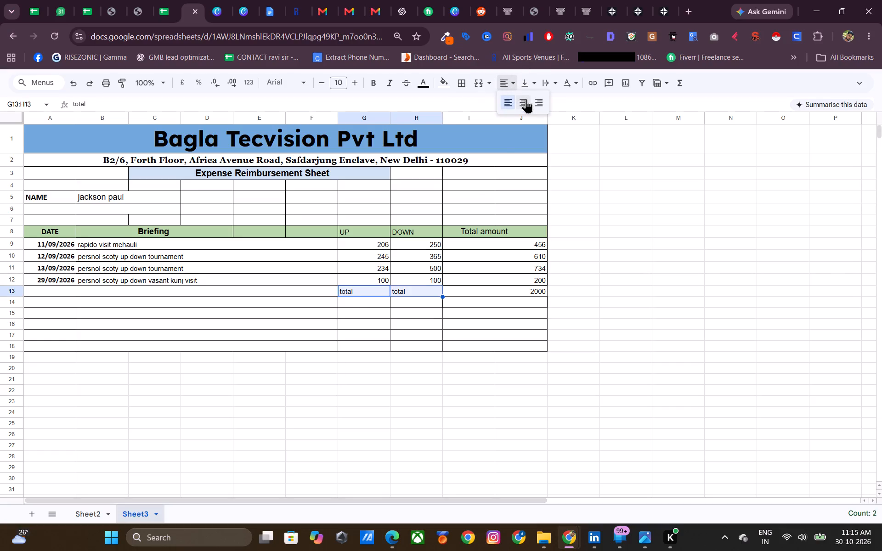
pyautogui.click(526, 99)
pyautogui.click(514, 84)
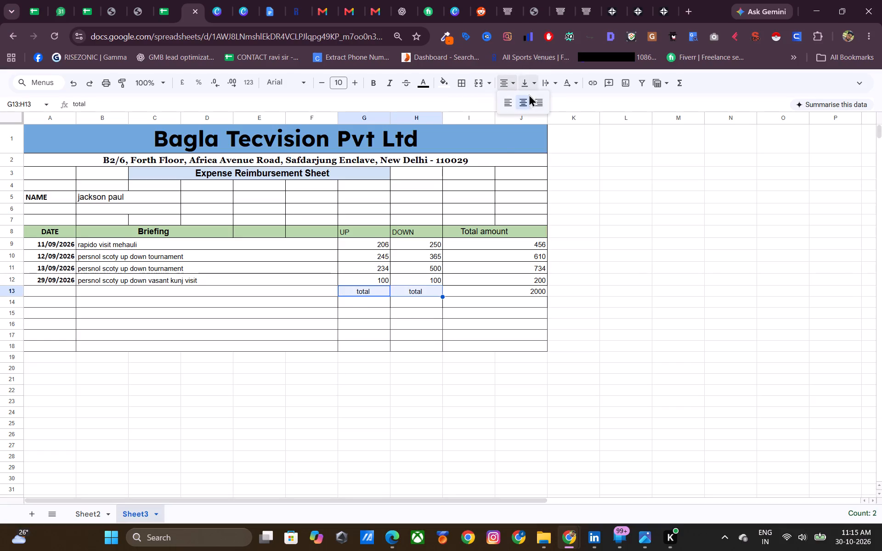
pyautogui.click(534, 97)
pyautogui.click(527, 78)
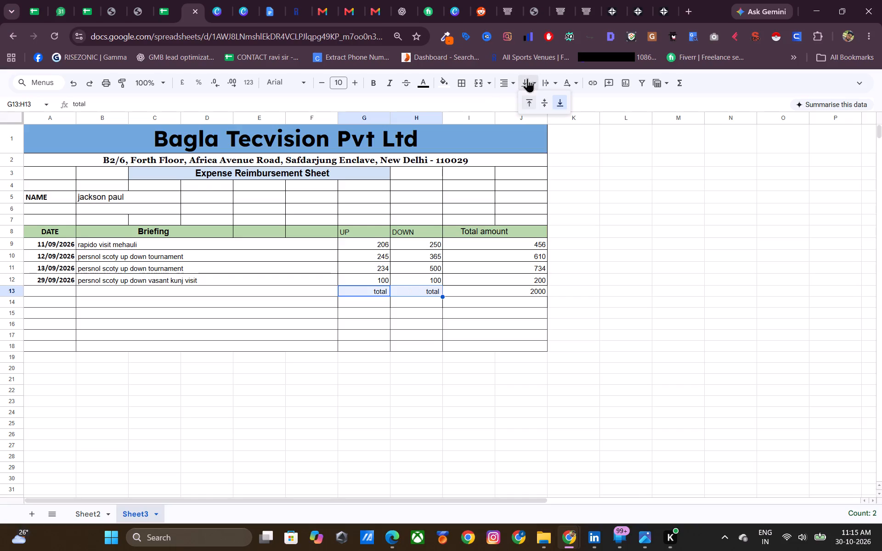
pyautogui.click(641, 293)
pyautogui.click(435, 434)
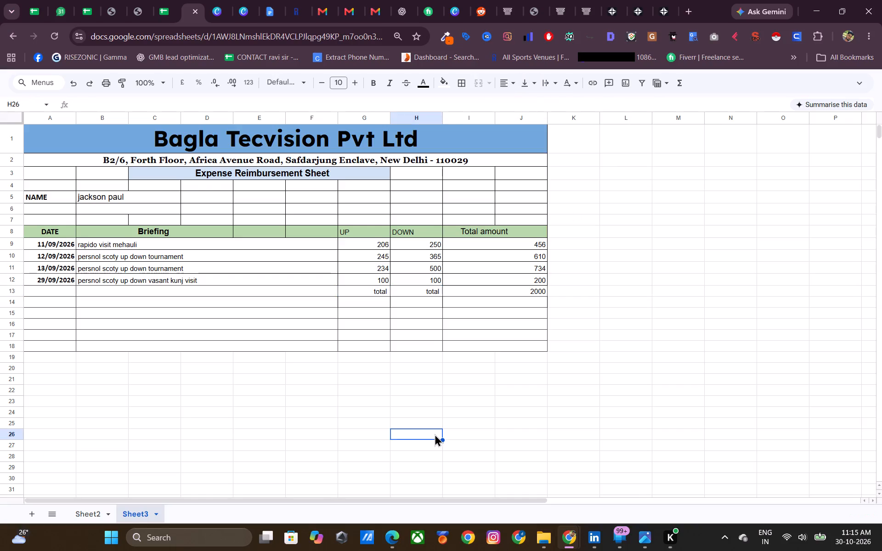
# Replace "persnol" with "rapido visit" at the start of the 12/09/2026 briefing.
pyautogui.doubleClick(102, 259)
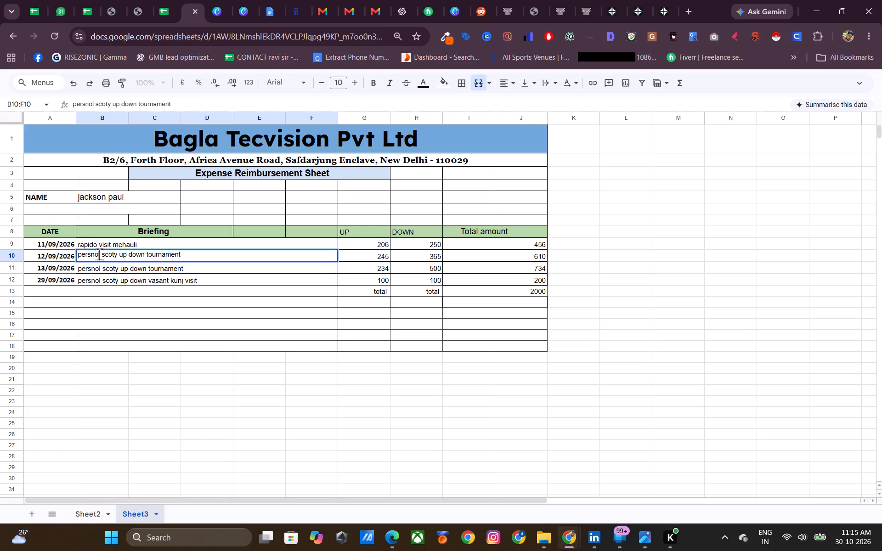
pyautogui.moveTo(99, 254); pyautogui.dragTo(66, 257)
pyautogui.press('BackSpace')
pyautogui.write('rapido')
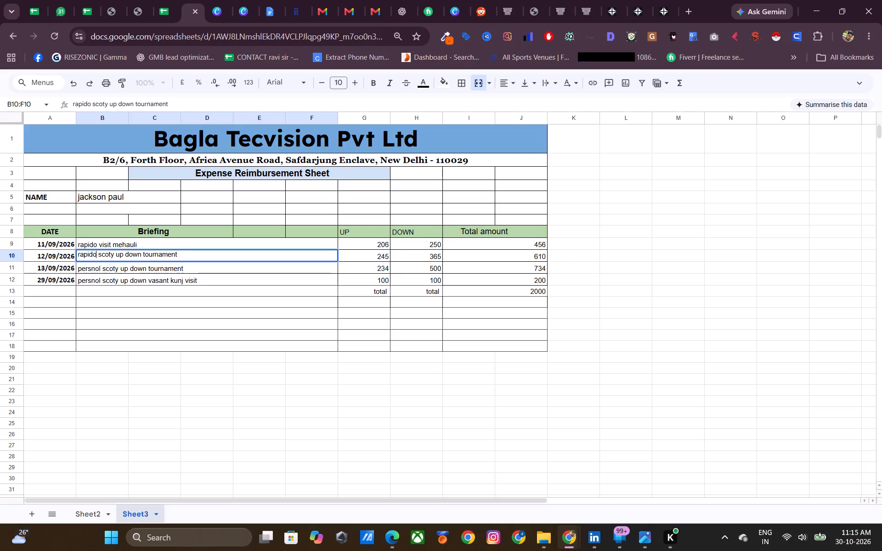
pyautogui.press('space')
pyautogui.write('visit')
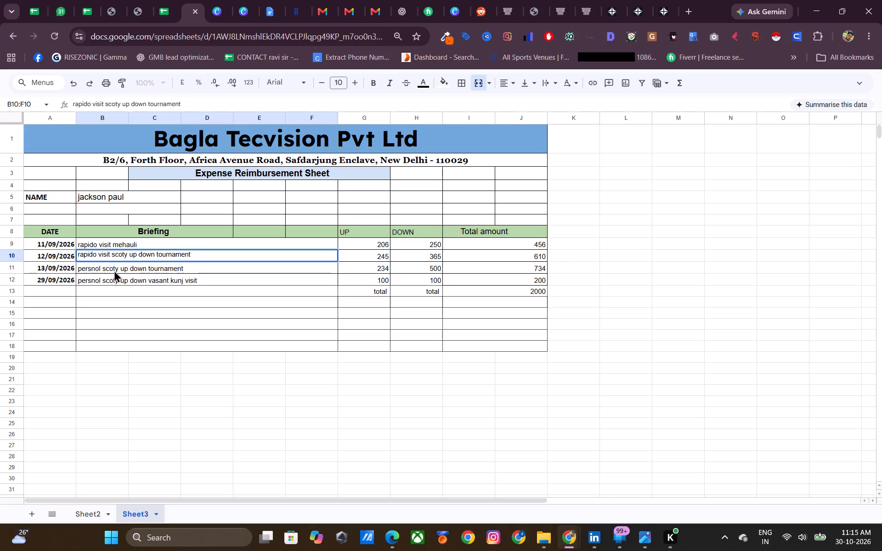
pyautogui.click(114, 270)
# Replace "persnol" with "rapido" at the start of the 13/09/2026 briefing.
pyautogui.doubleClick(99, 266)
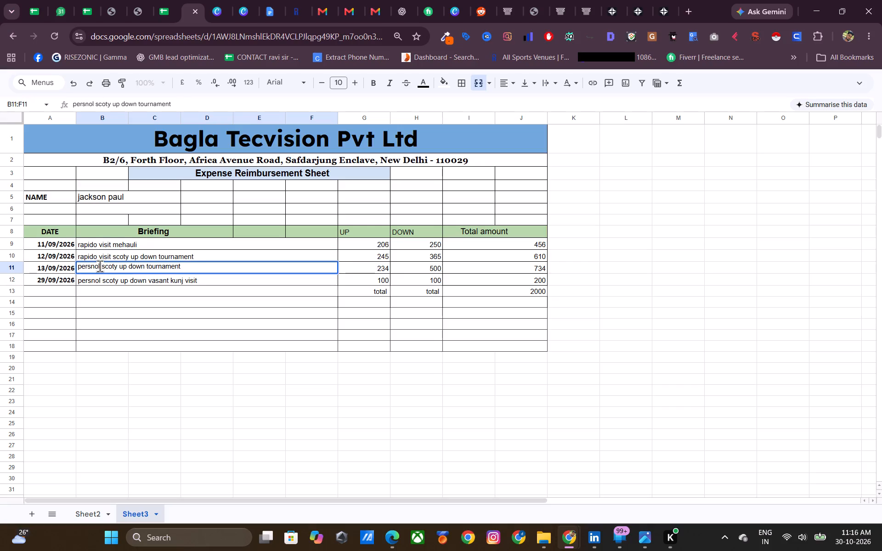
pyautogui.moveTo(100, 266); pyautogui.dragTo(63, 265)
pyautogui.press('BackSpace')
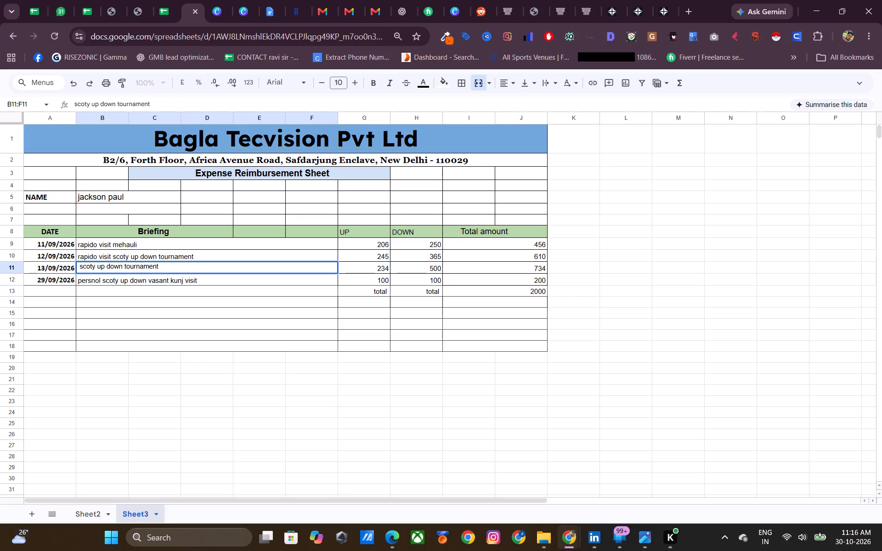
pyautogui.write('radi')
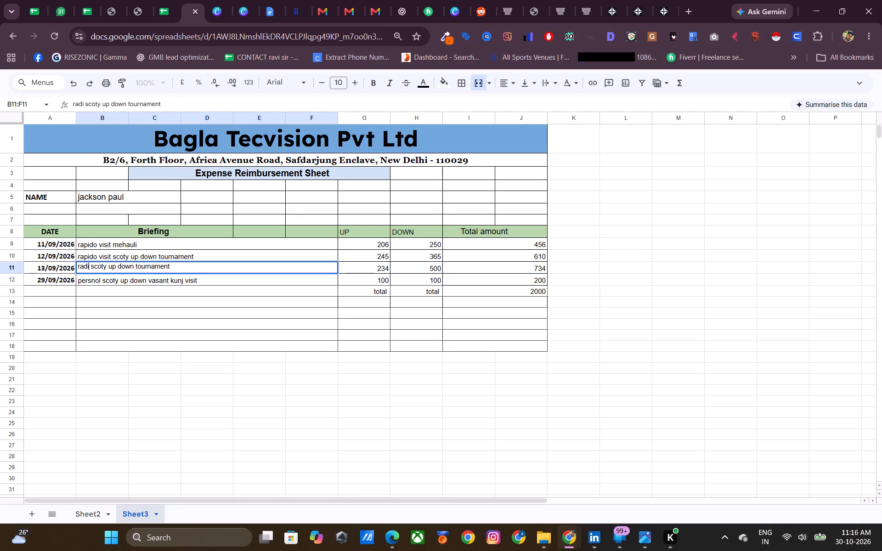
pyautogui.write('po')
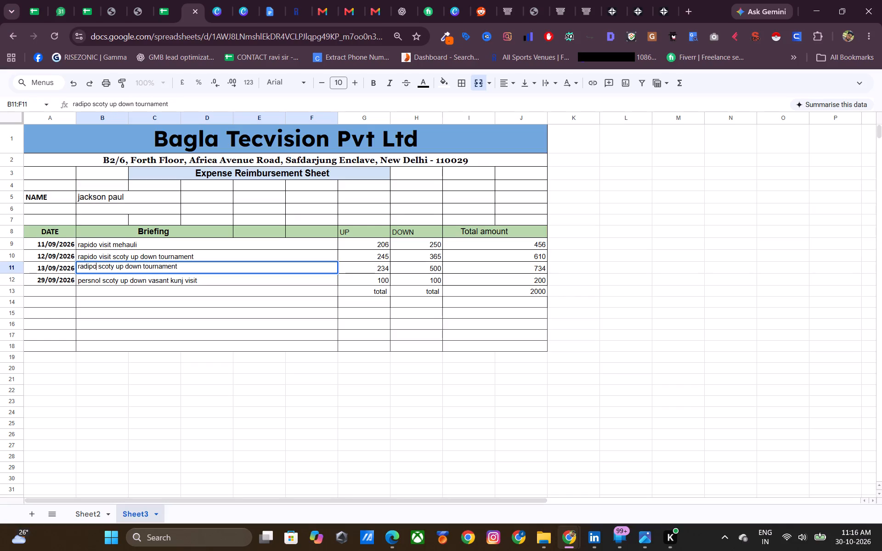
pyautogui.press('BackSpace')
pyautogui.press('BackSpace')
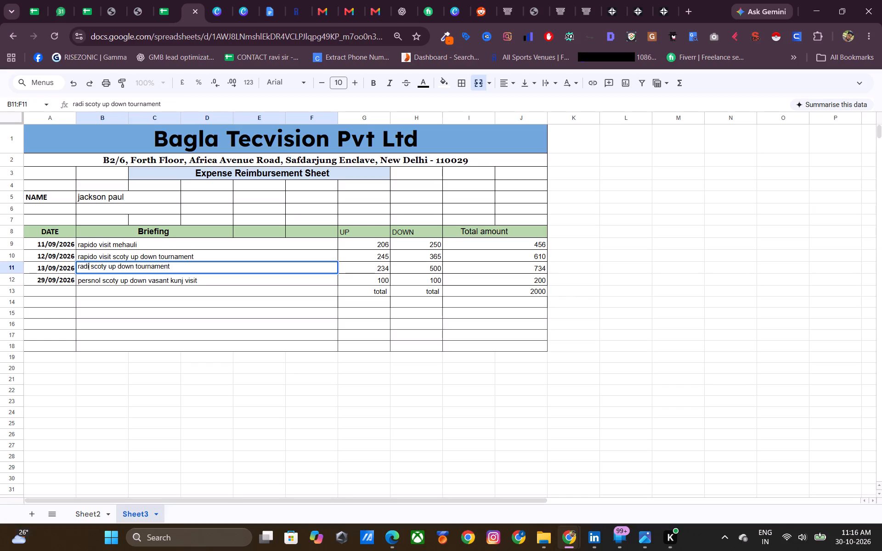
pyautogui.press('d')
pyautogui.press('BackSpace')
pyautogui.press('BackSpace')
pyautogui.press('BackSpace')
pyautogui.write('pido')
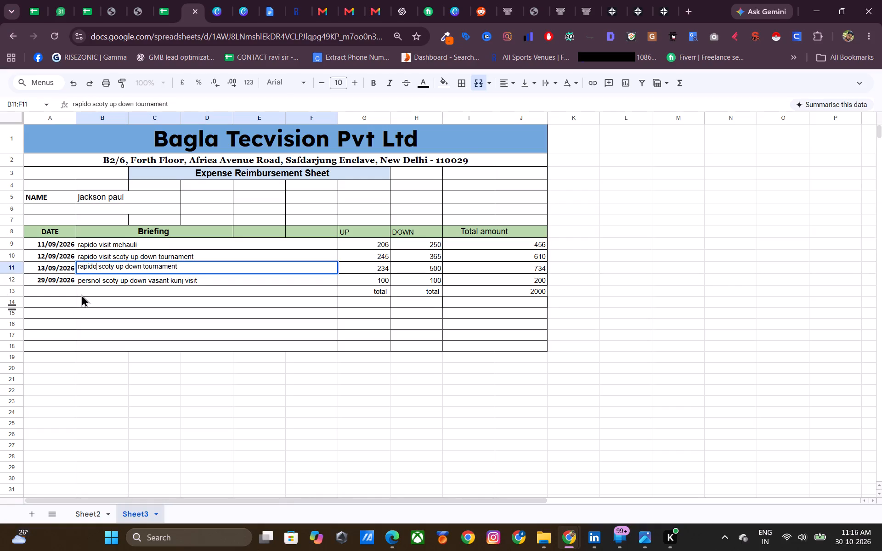
# Reword the 29/09/2026 briefing as "rapido up down vasant kunj visit".
pyautogui.doubleClick(97, 281)
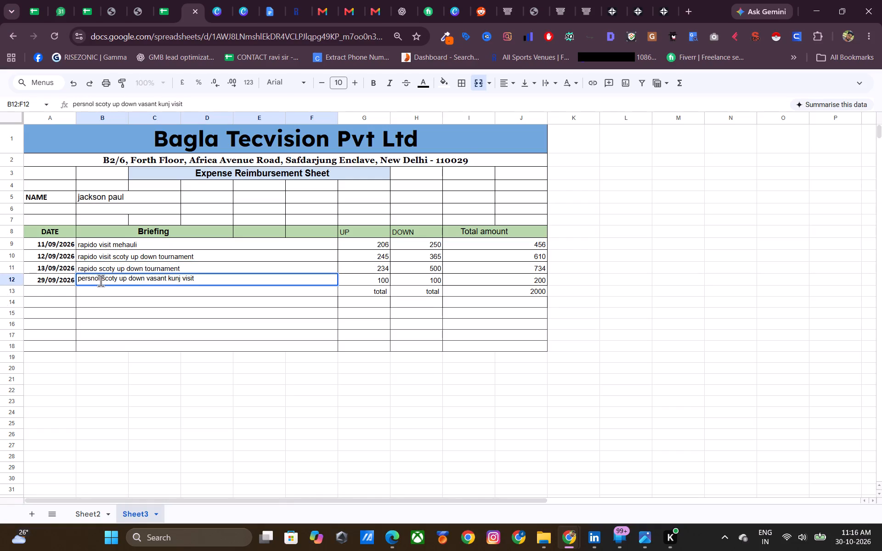
pyautogui.moveTo(101, 280); pyautogui.dragTo(50, 281)
pyautogui.press('BackSpace')
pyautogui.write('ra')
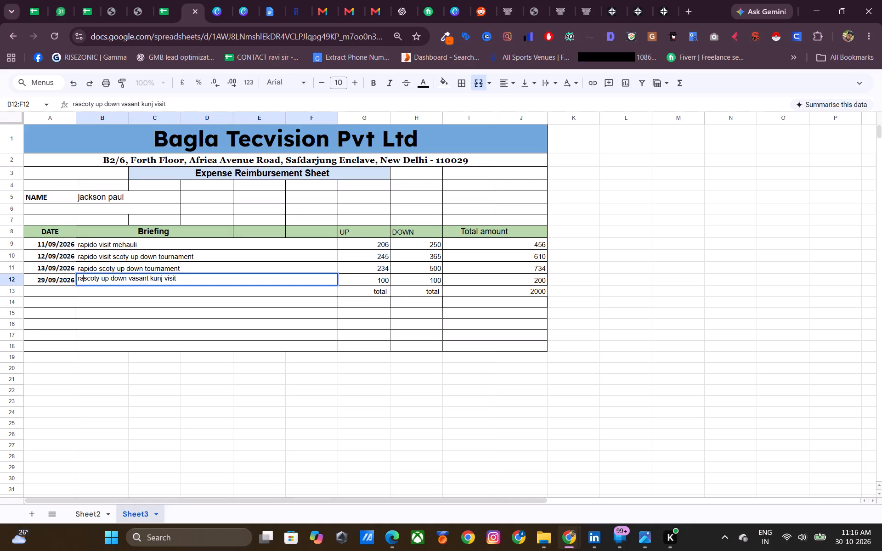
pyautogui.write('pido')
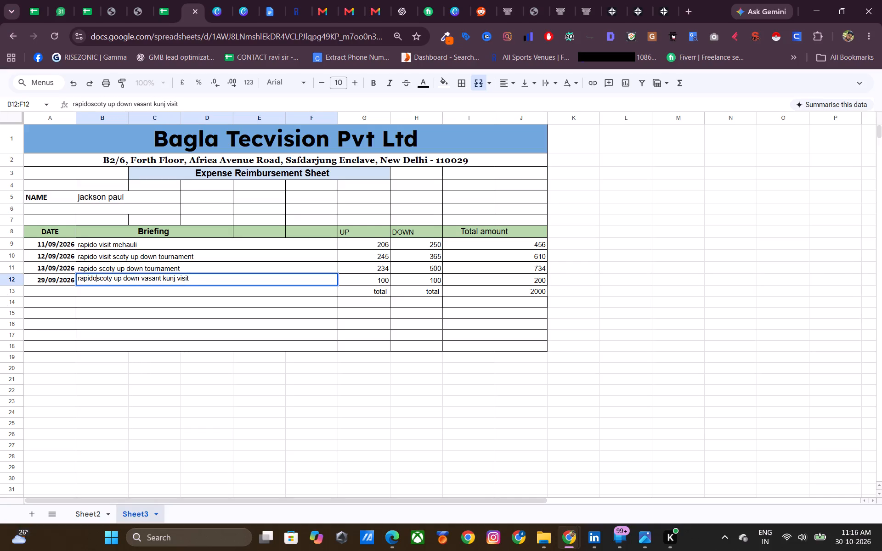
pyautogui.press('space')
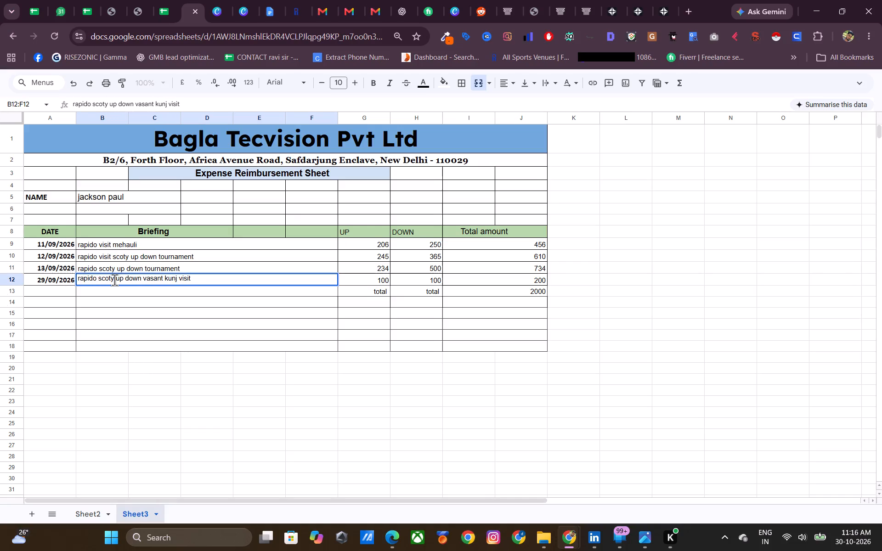
pyautogui.moveTo(114, 280); pyautogui.dragTo(99, 280)
pyautogui.press('BackSpace')
pyautogui.press('BackSpace')
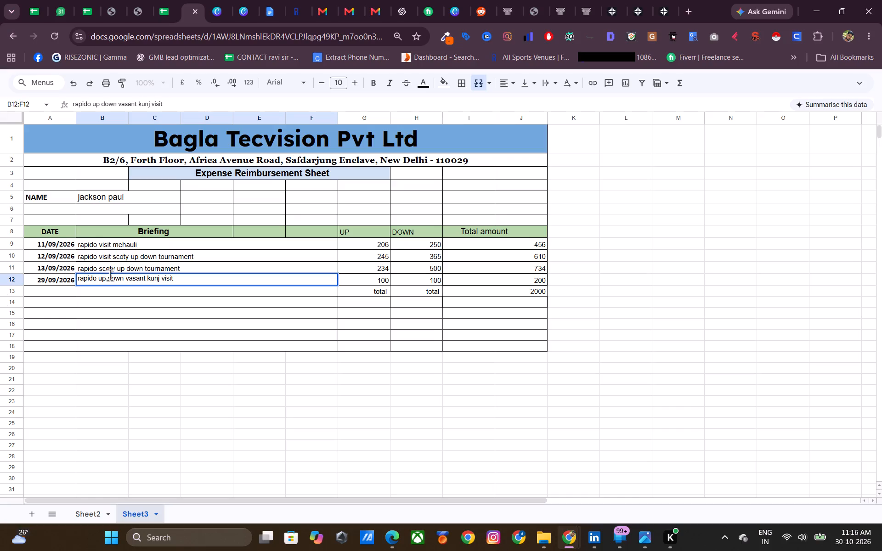
# Remove "scoty" from the 13/09/2026 briefing so it reads "rapido up down tournament".
pyautogui.doubleClick(110, 267)
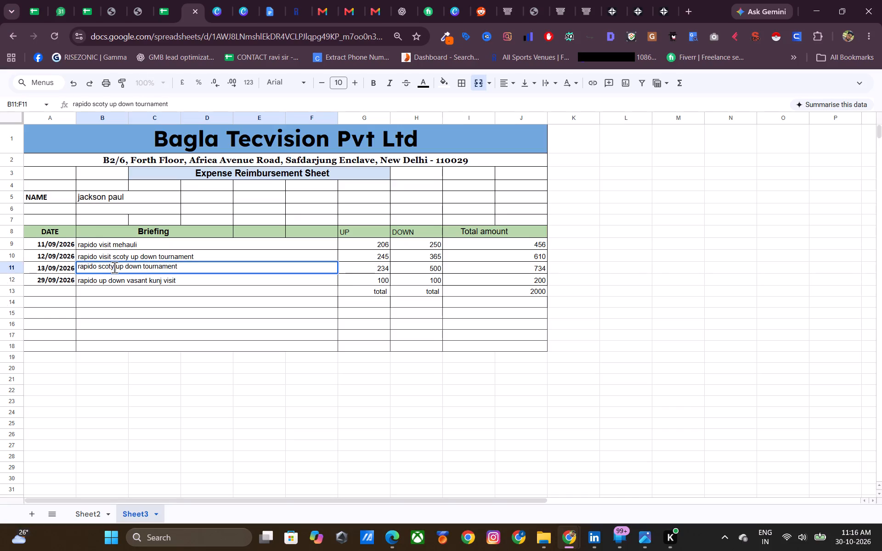
pyautogui.moveTo(114, 267); pyautogui.dragTo(99, 267)
pyautogui.press('BackSpace')
pyautogui.press('BackSpace')
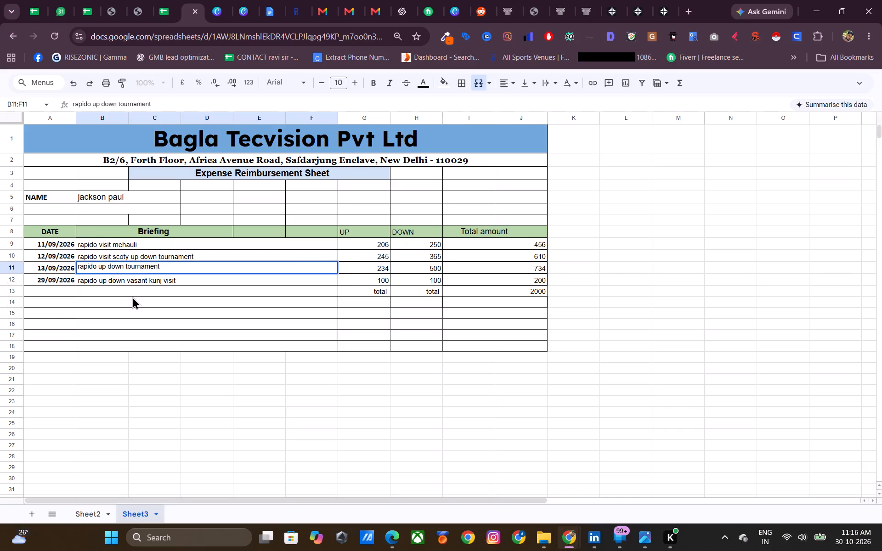
pyautogui.click(133, 297)
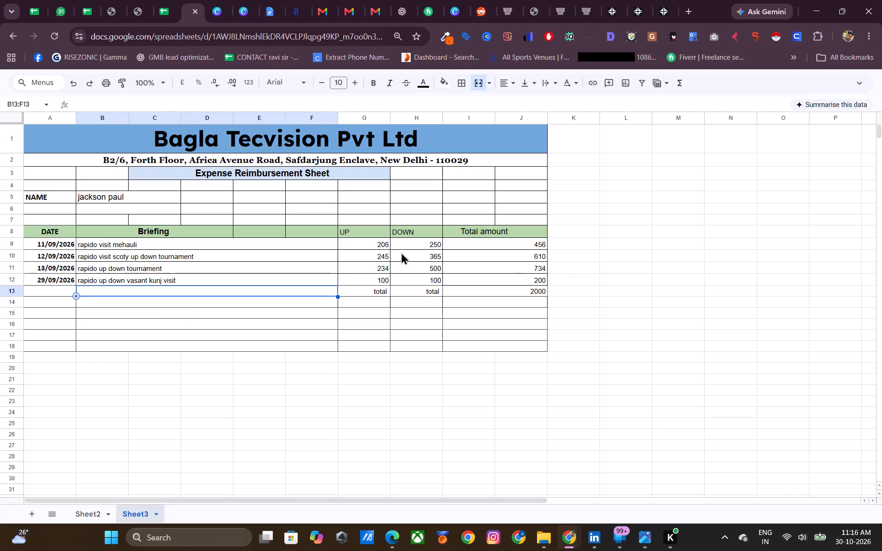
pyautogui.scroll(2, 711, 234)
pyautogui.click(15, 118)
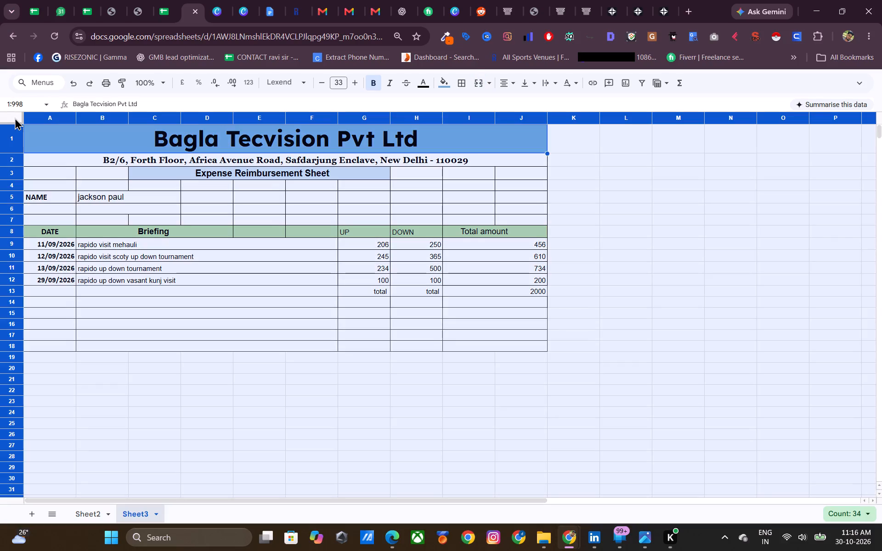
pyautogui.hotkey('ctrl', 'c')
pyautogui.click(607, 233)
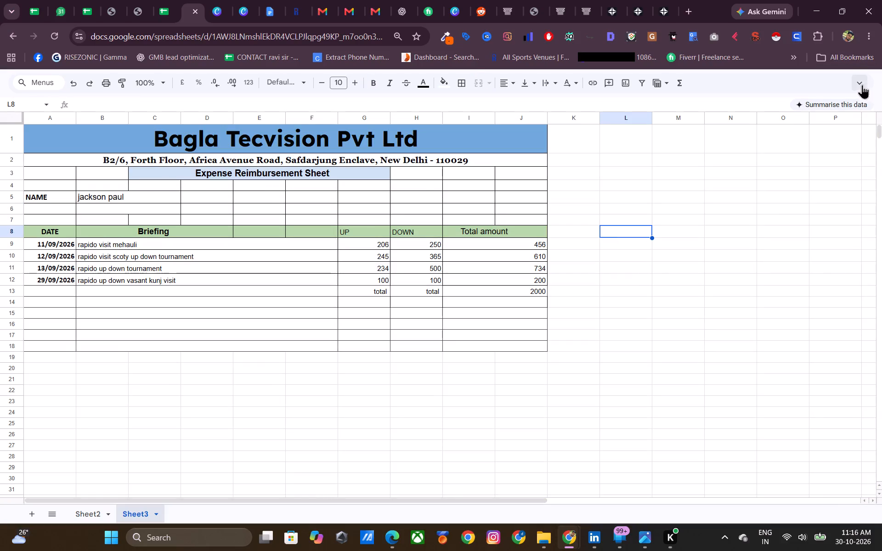
# Export the current expense sheet as a PDF file with the offered print settings.
pyautogui.click(862, 84)
pyautogui.click(862, 84)
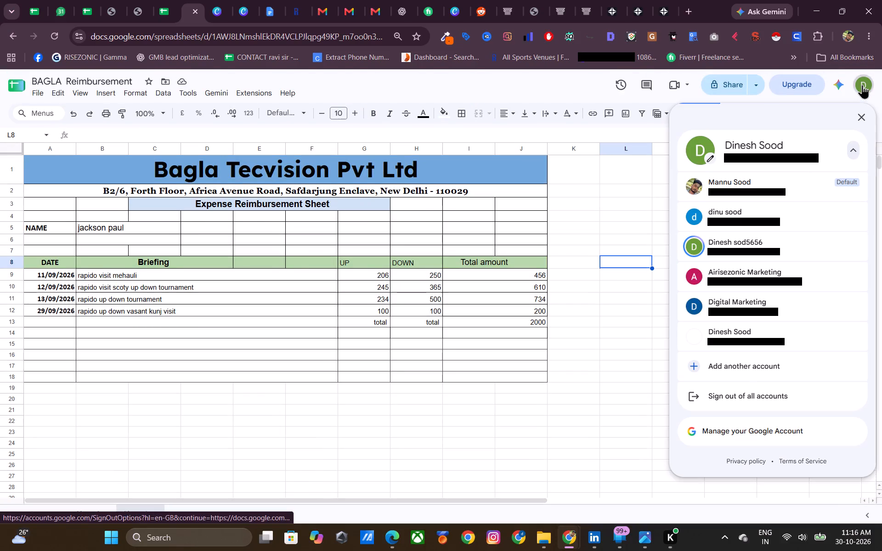
pyautogui.click(634, 205)
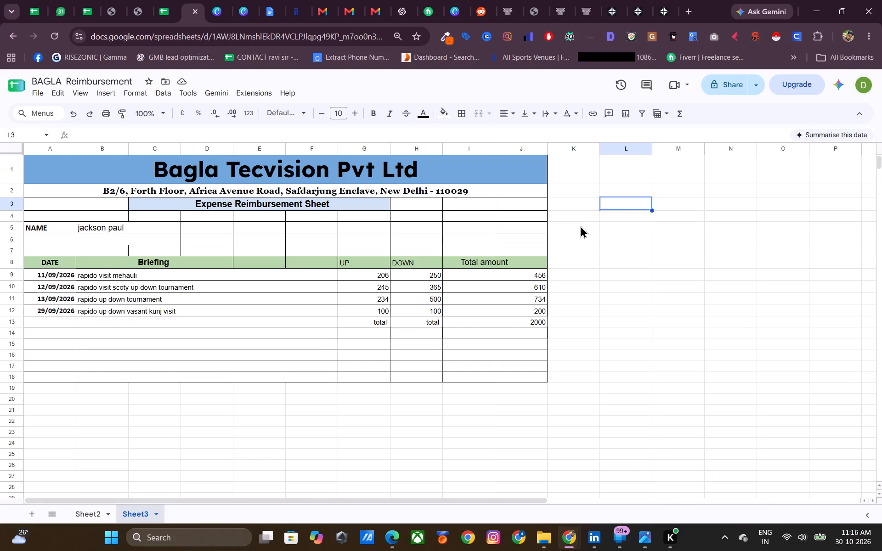
pyautogui.click(729, 92)
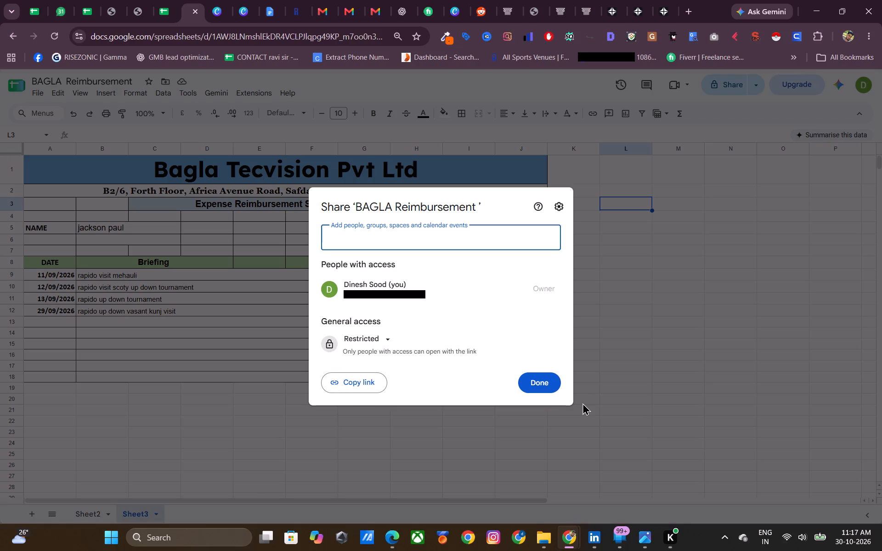
pyautogui.click(597, 365)
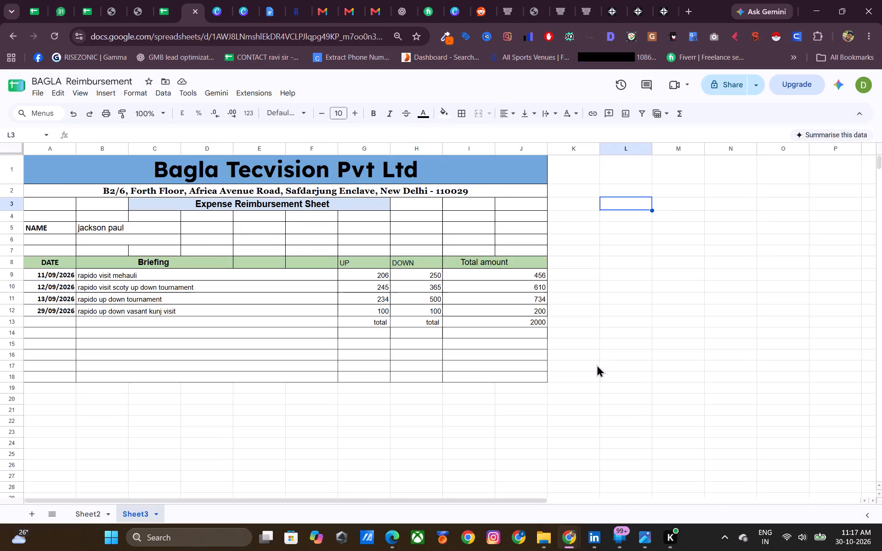
pyautogui.click(35, 92)
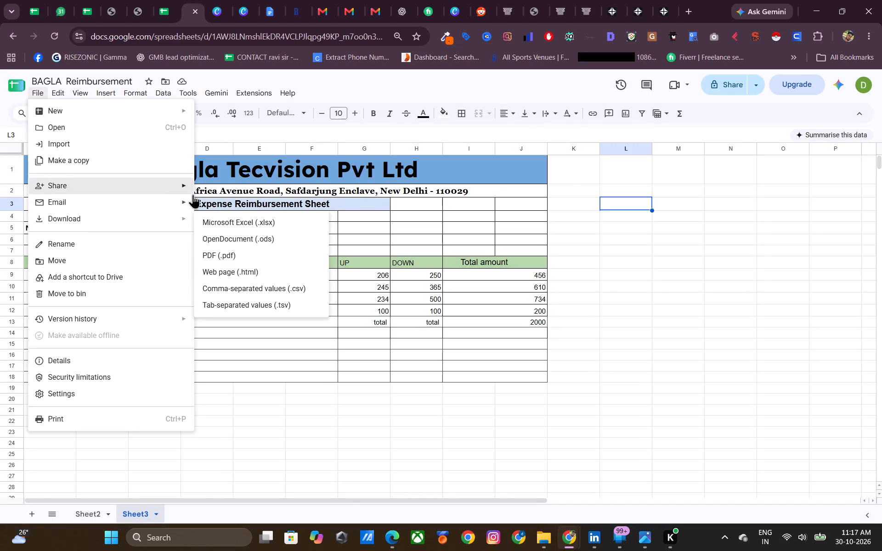
pyautogui.click(226, 254)
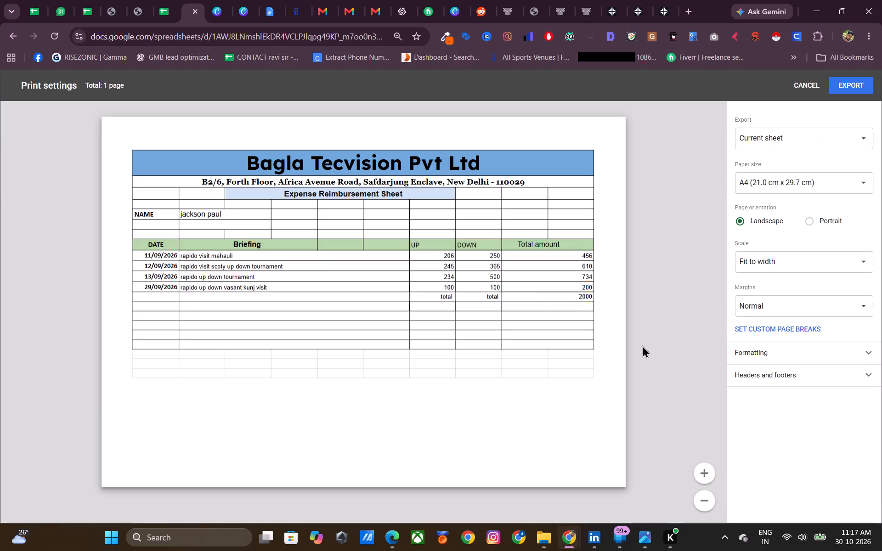
pyautogui.click(848, 92)
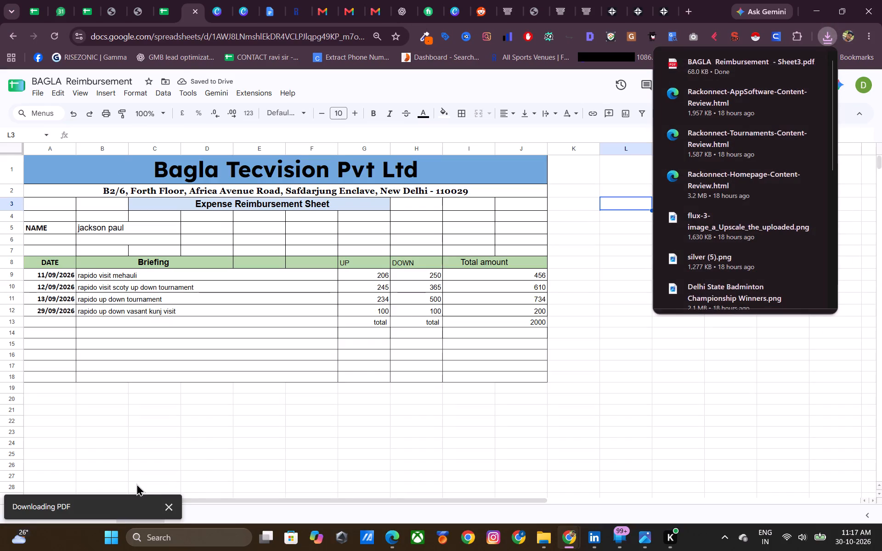
pyautogui.click(174, 506)
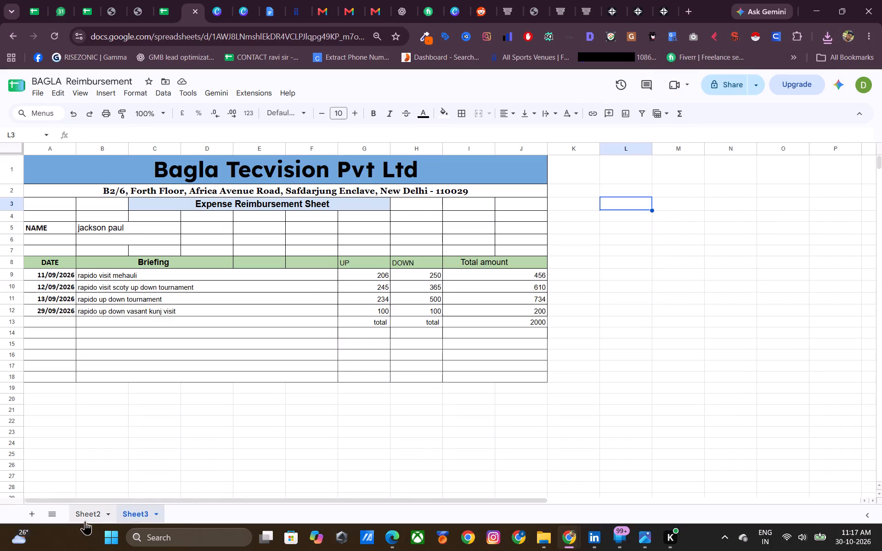
# On Sheet2, clear the loose amounts in the small bordered block below the expense table, covering A25:C28.
pyautogui.click(85, 519)
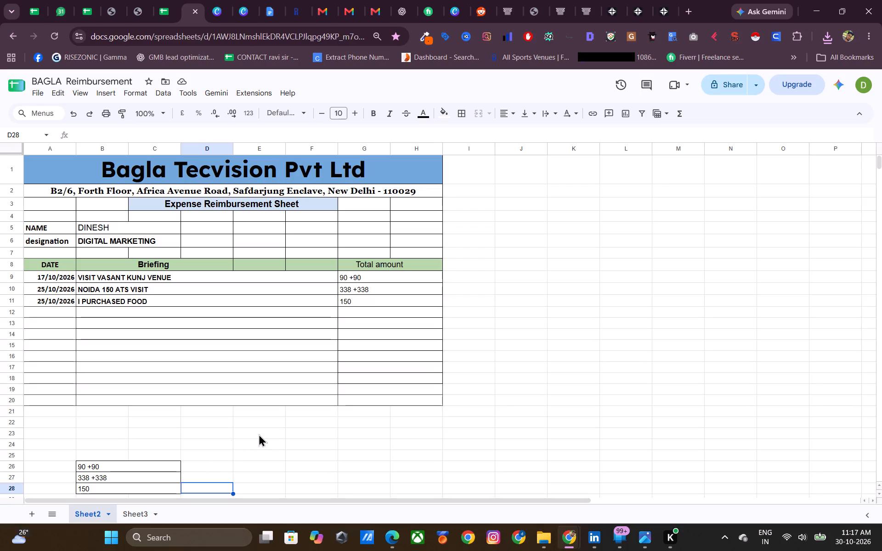
pyautogui.scroll(-1, 135, 444)
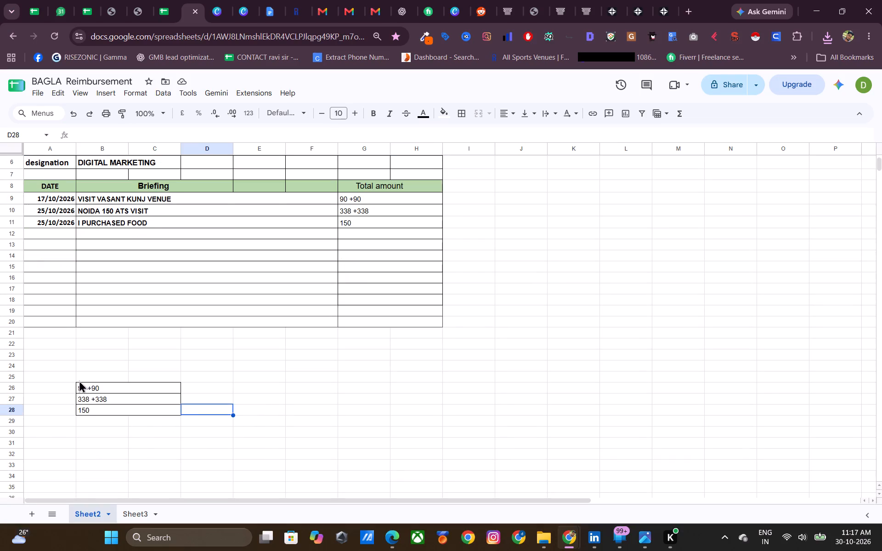
pyautogui.moveTo(77, 380); pyautogui.dragTo(178, 414)
pyautogui.press('BackSpace')
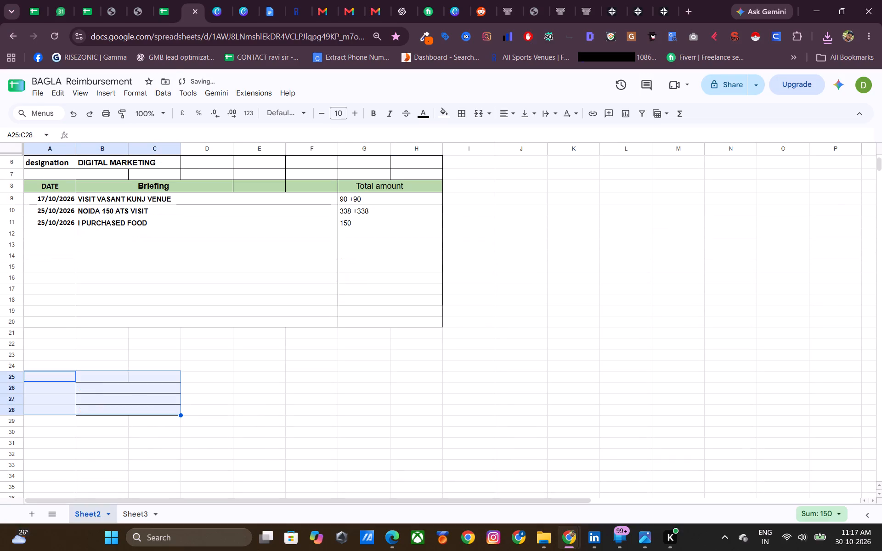
# Merge the bordered block B26:C28 below the expense table into one cell, and unmerge it into individual cells.
pyautogui.click(229, 382)
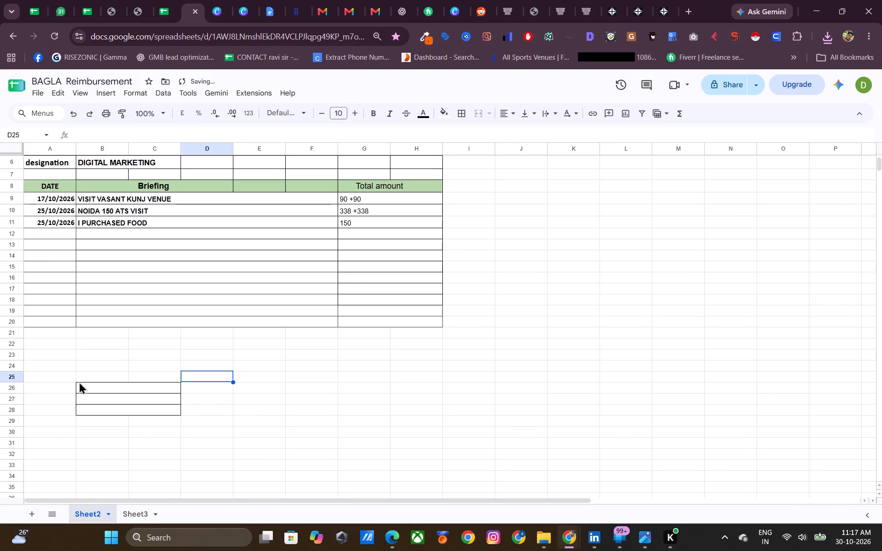
pyautogui.moveTo(78, 384); pyautogui.dragTo(141, 413)
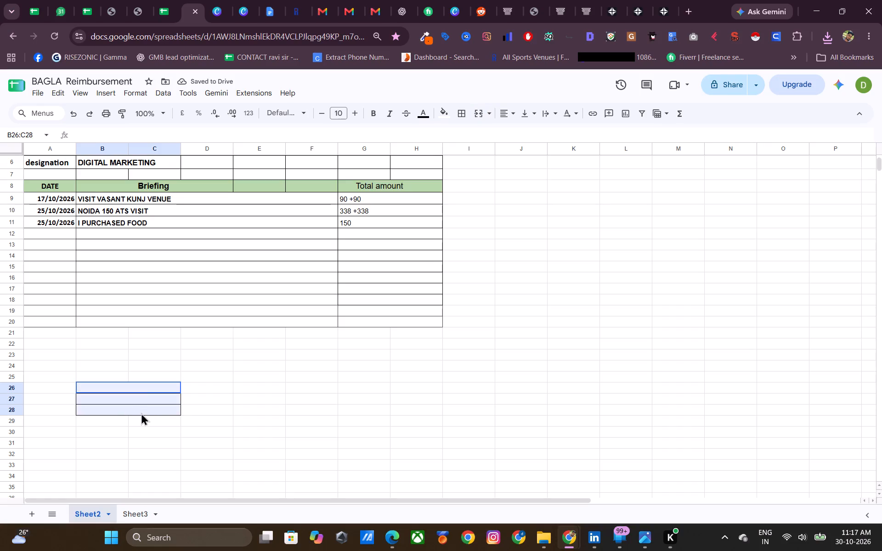
pyautogui.moveTo(141, 413); pyautogui.dragTo(145, 413)
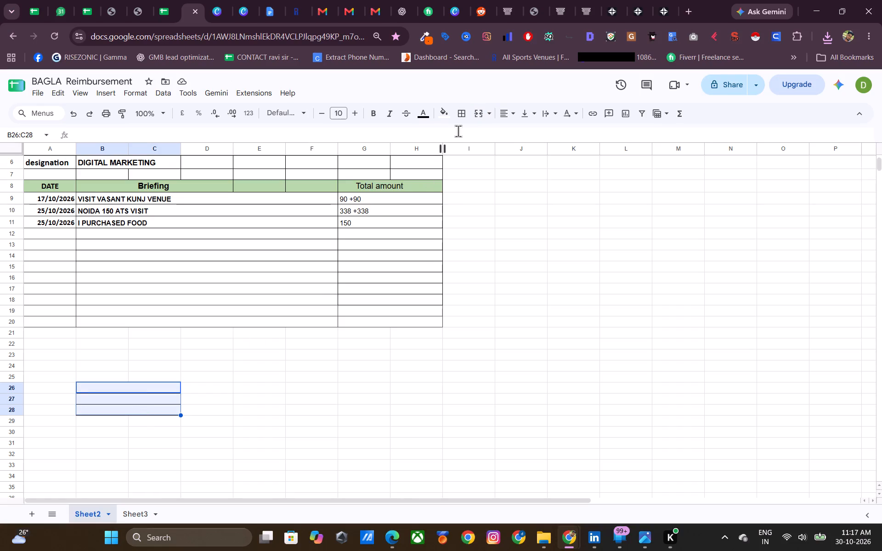
pyautogui.click(480, 116)
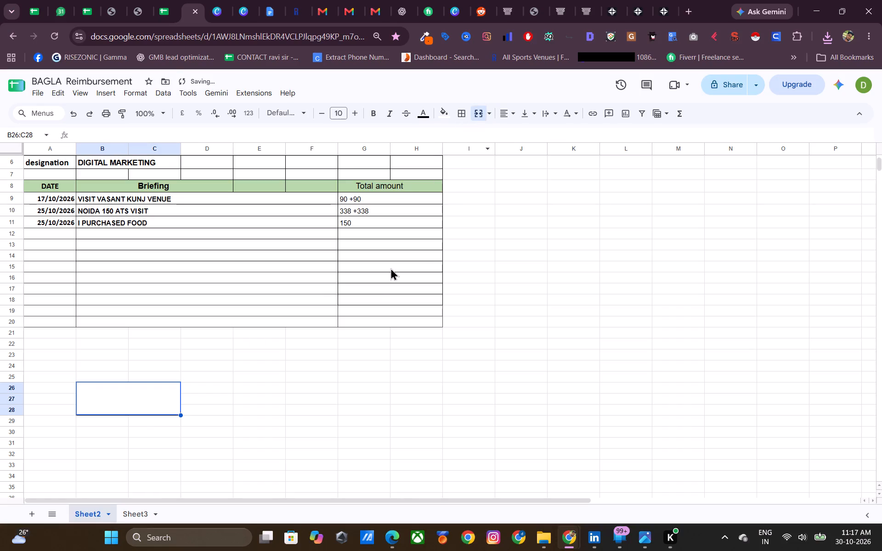
pyautogui.click(477, 112)
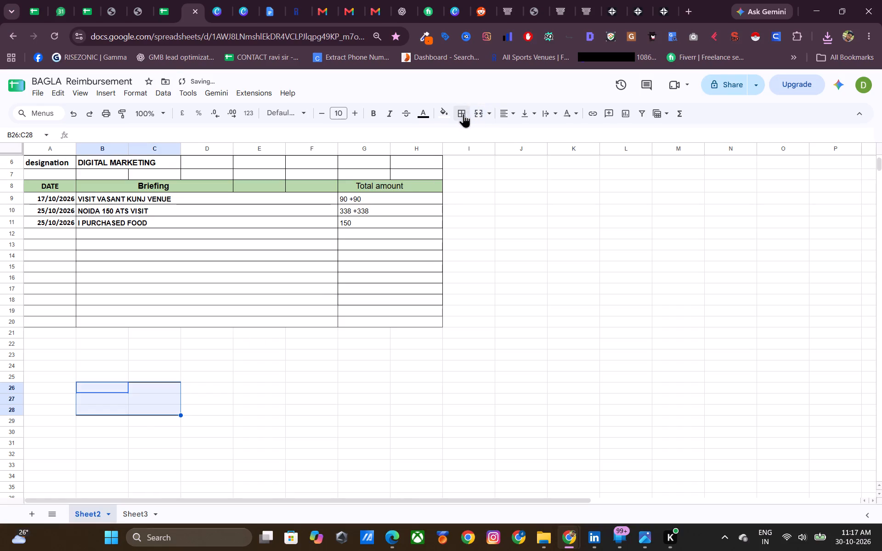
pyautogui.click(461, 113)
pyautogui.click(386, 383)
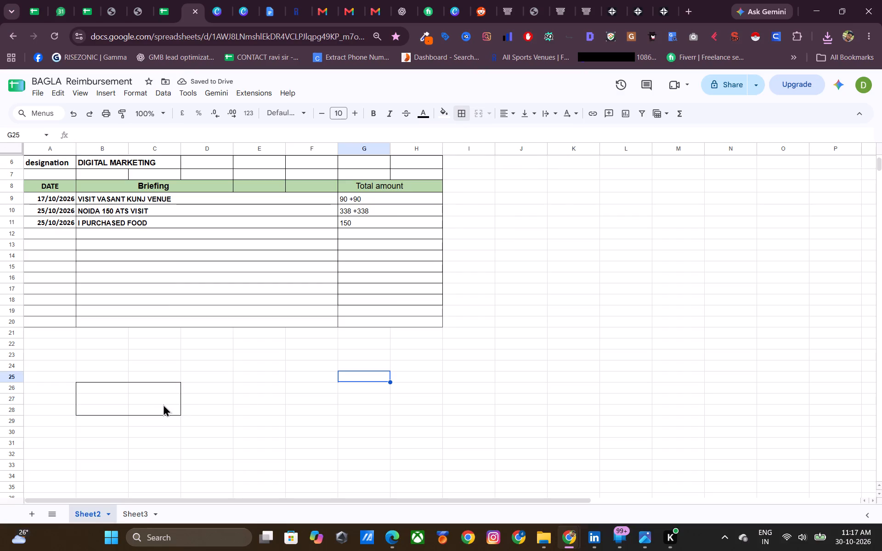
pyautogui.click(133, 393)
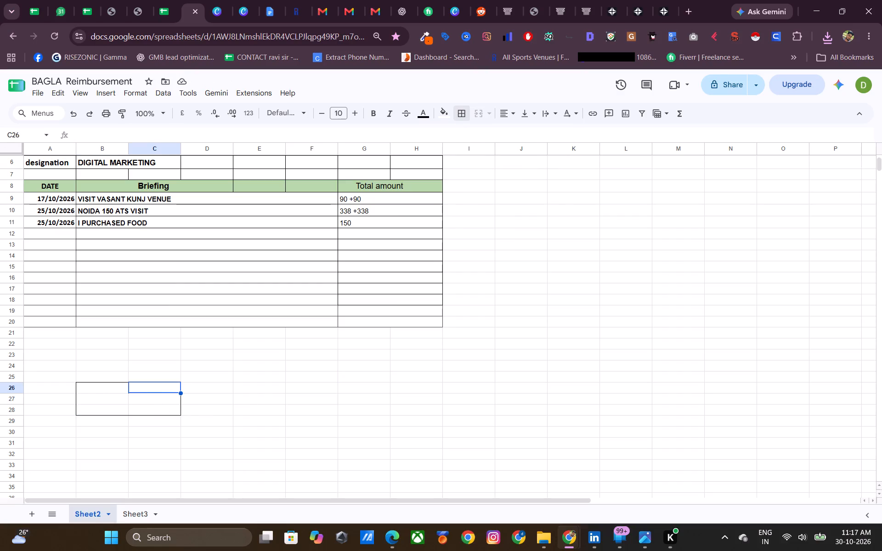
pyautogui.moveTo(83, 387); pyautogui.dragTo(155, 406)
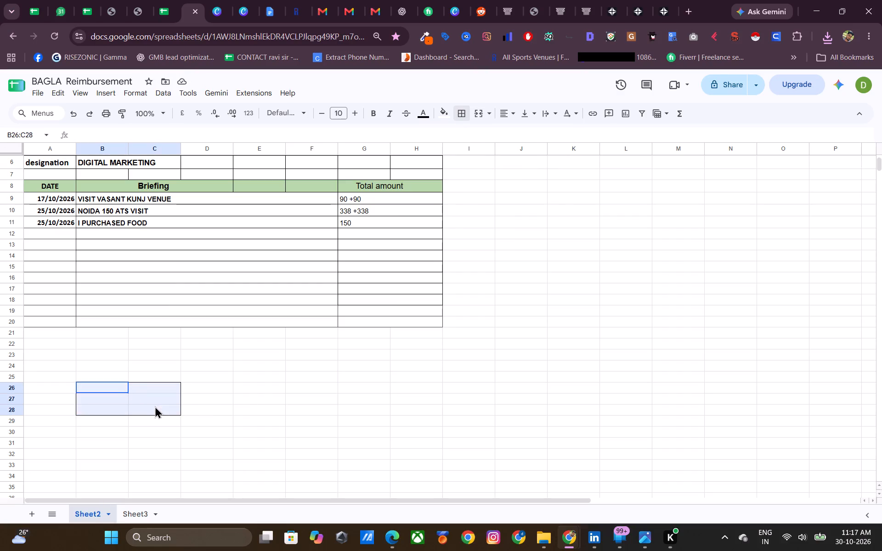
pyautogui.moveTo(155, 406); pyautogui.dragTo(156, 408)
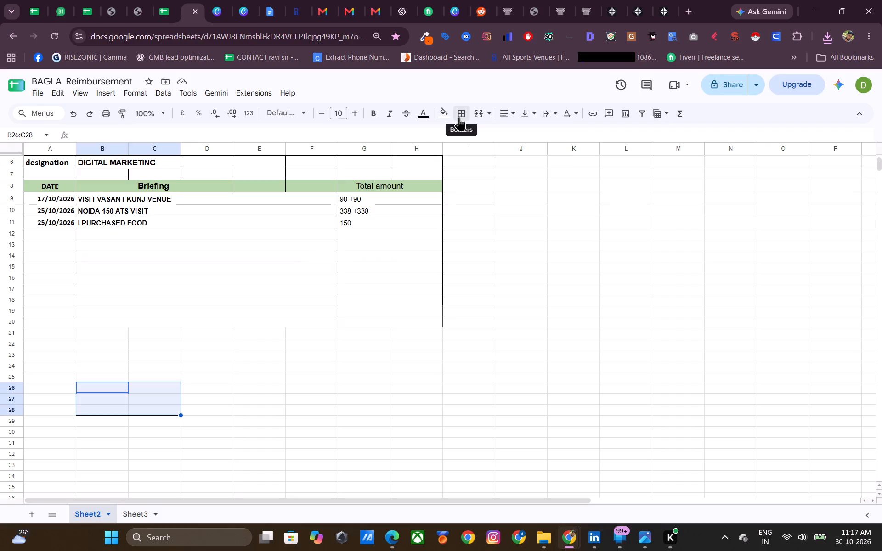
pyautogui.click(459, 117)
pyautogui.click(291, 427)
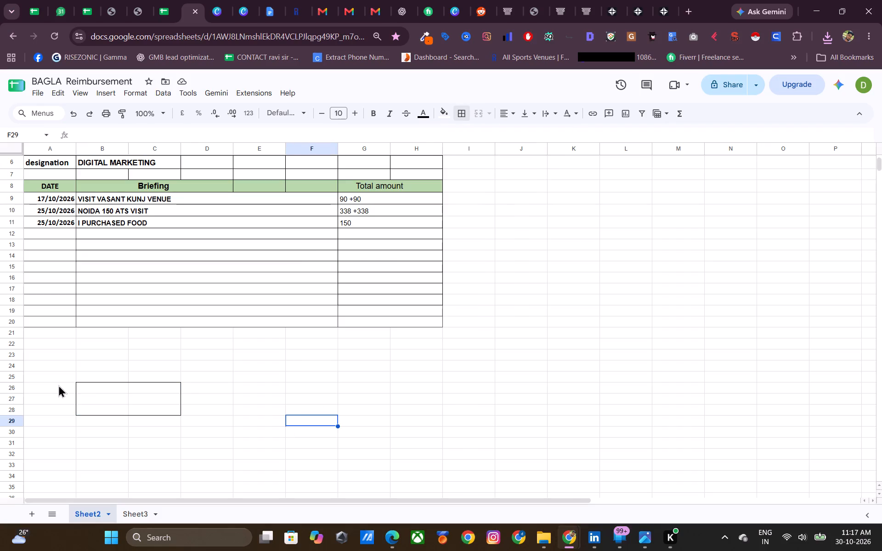
# Remove all borders from the empty block B26:C28 below the expense table.
pyautogui.moveTo(81, 386); pyautogui.dragTo(166, 400)
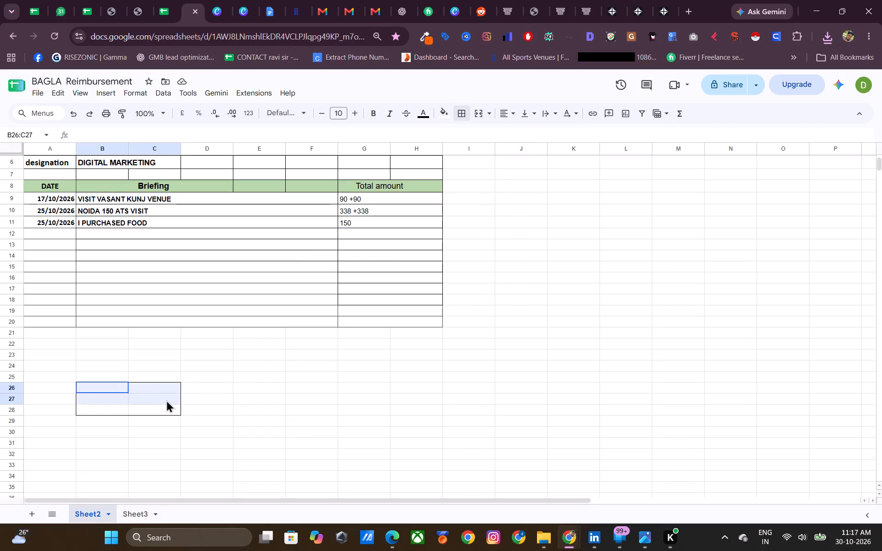
pyautogui.moveTo(166, 400); pyautogui.dragTo(167, 406)
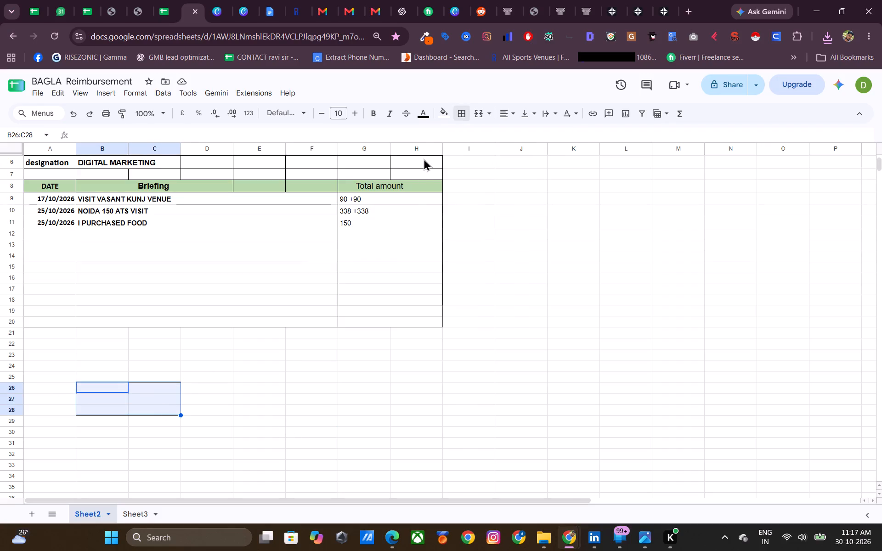
pyautogui.click(466, 110)
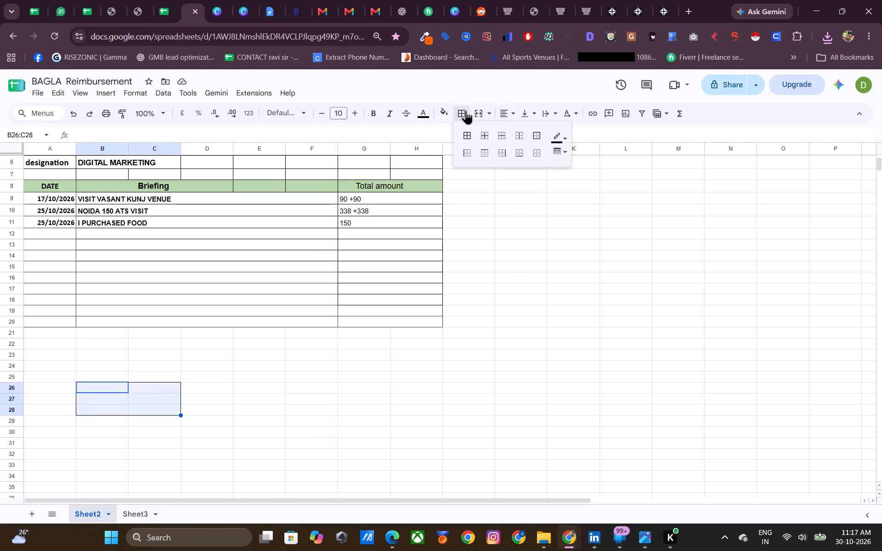
pyautogui.click(537, 154)
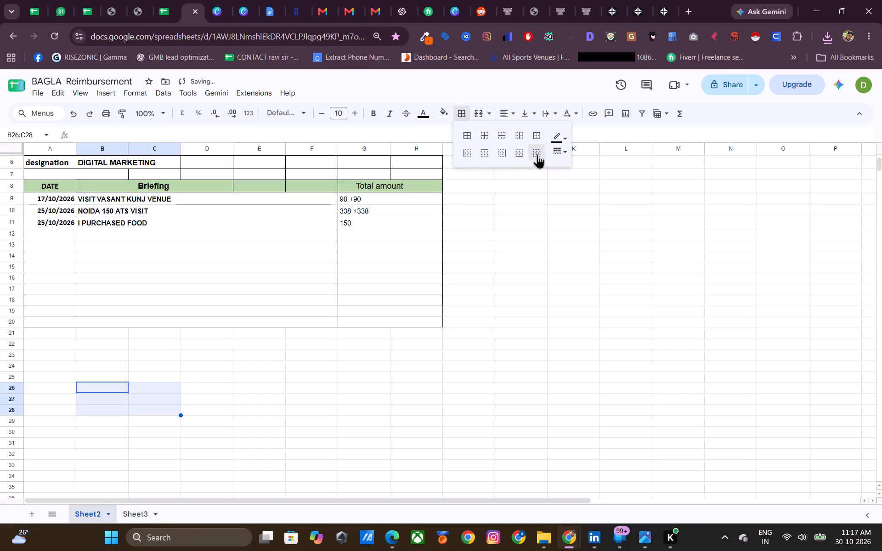
pyautogui.click(278, 372)
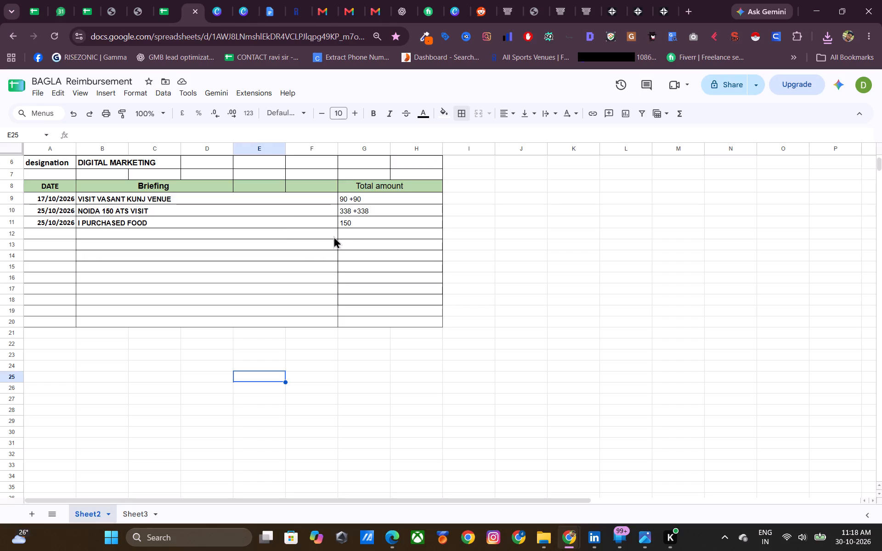
# Enter the label "tottle" in the Total amount column at row 12, directly below the 150 food entry.
pyautogui.click(351, 237)
pyautogui.doubleClick(351, 237)
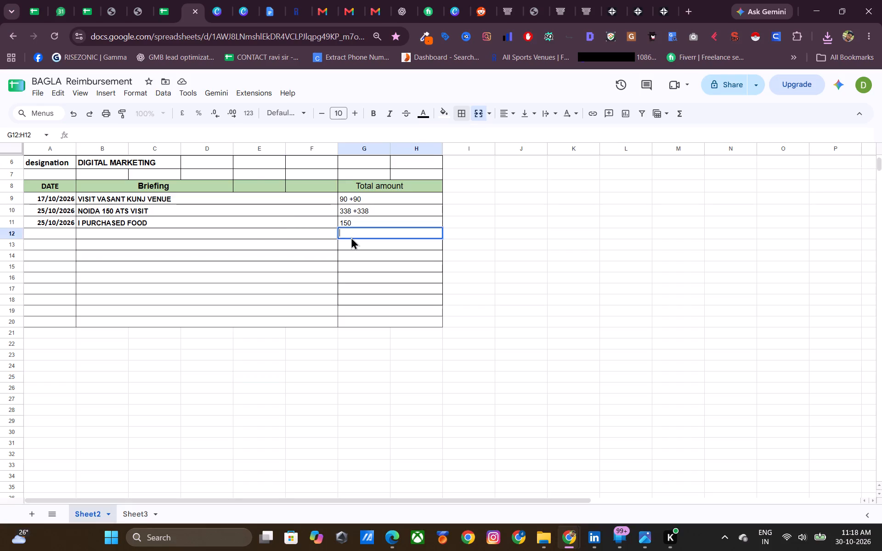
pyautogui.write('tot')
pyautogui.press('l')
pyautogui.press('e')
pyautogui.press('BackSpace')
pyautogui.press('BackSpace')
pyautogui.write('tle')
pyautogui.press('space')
pyautogui.click(481, 239)
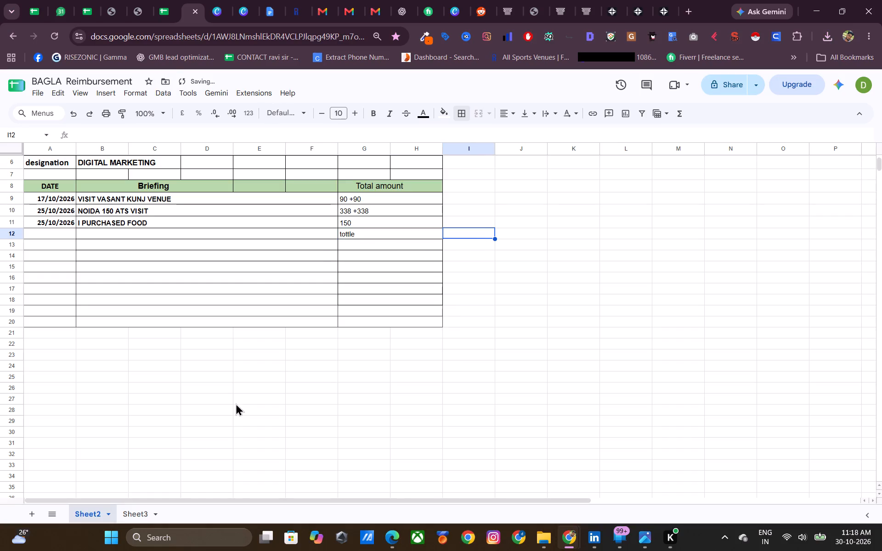
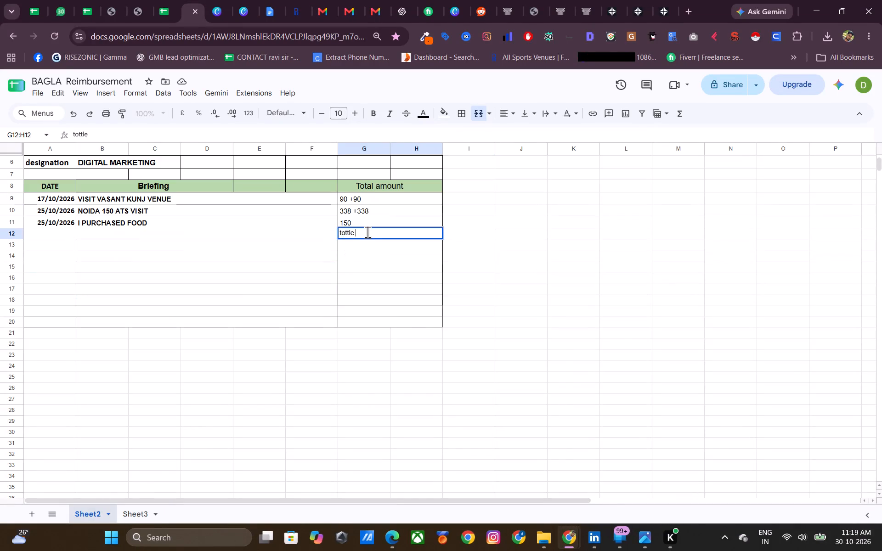
# Clear the "tottle" label from the Total amount column at row 12 on Sheet2.
pyautogui.moveTo(367, 232); pyautogui.dragTo(321, 237)
pyautogui.press('BackSpace')
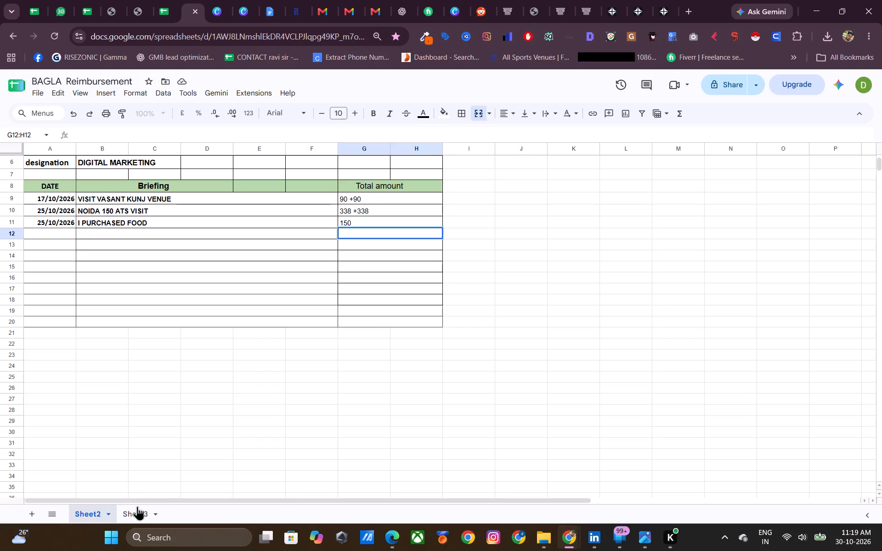
# On Sheet3, replace the employee name beside NAME in the reimbursement header with "lakshay".
pyautogui.click(125, 516)
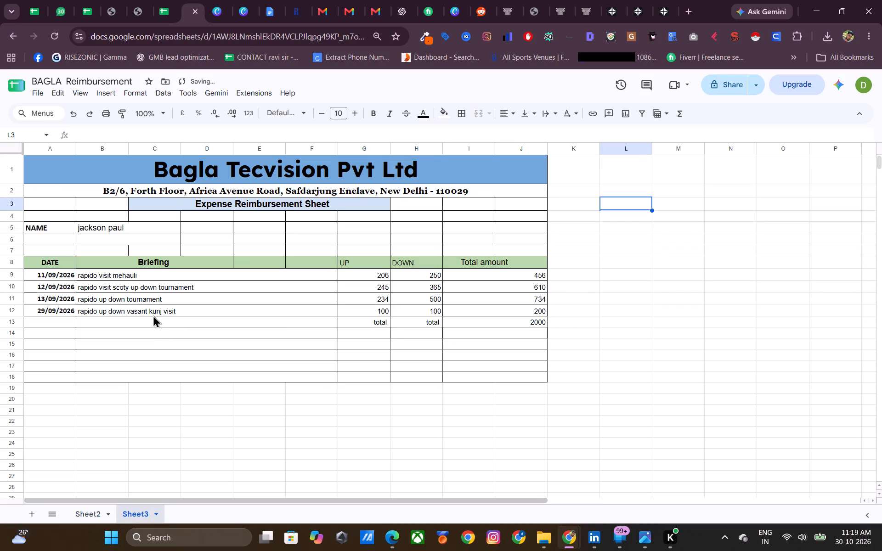
pyautogui.click(143, 226)
pyautogui.doubleClick(143, 226)
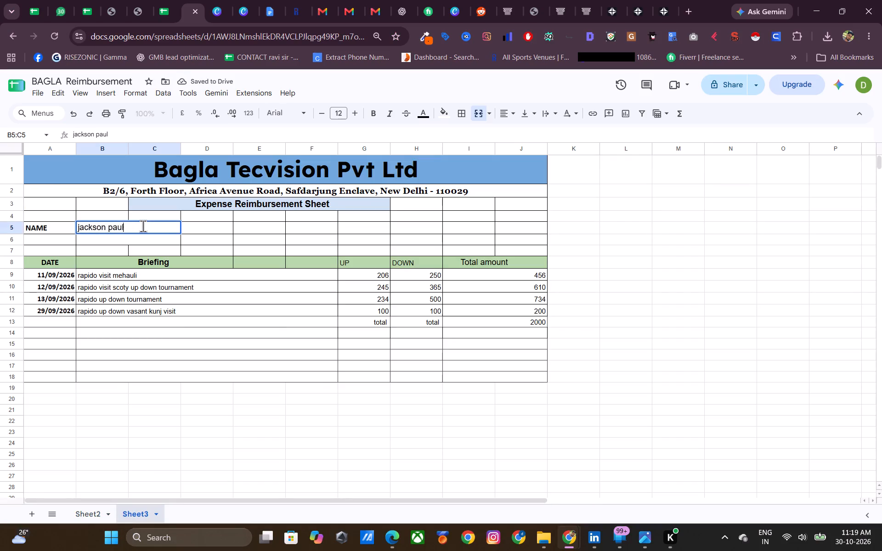
pyautogui.press('BackSpace')
pyautogui.press('BackSpace')
pyautogui.press('BackSpace')
pyautogui.press('BackSpace')
pyautogui.press('BackSpace')
pyautogui.press('BackSpace')
pyautogui.press('BackSpace')
pyautogui.press('BackSpace')
pyautogui.press('BackSpace')
pyautogui.press('BackSpace')
pyautogui.press('BackSpace')
pyautogui.press('BackSpace')
pyautogui.press('BackSpace')
pyautogui.press('BackSpace')
pyautogui.click(143, 226)
pyautogui.write('lakshay')
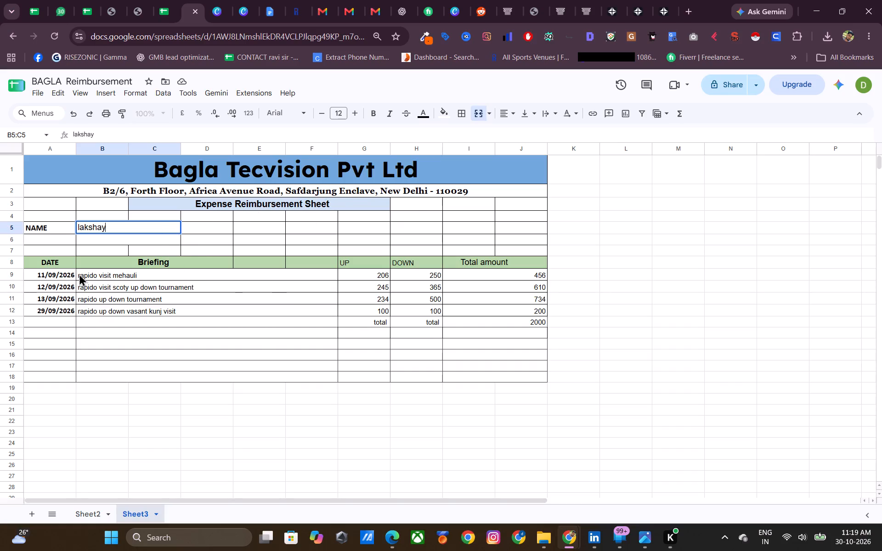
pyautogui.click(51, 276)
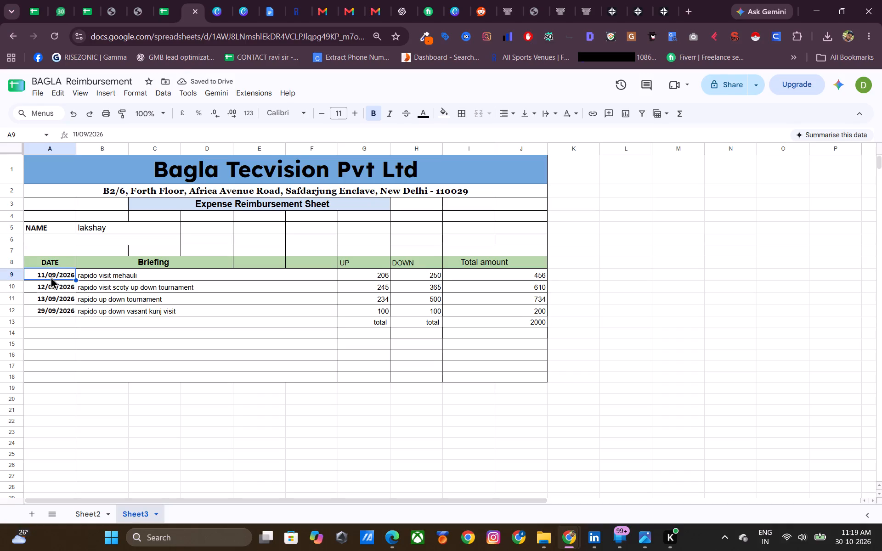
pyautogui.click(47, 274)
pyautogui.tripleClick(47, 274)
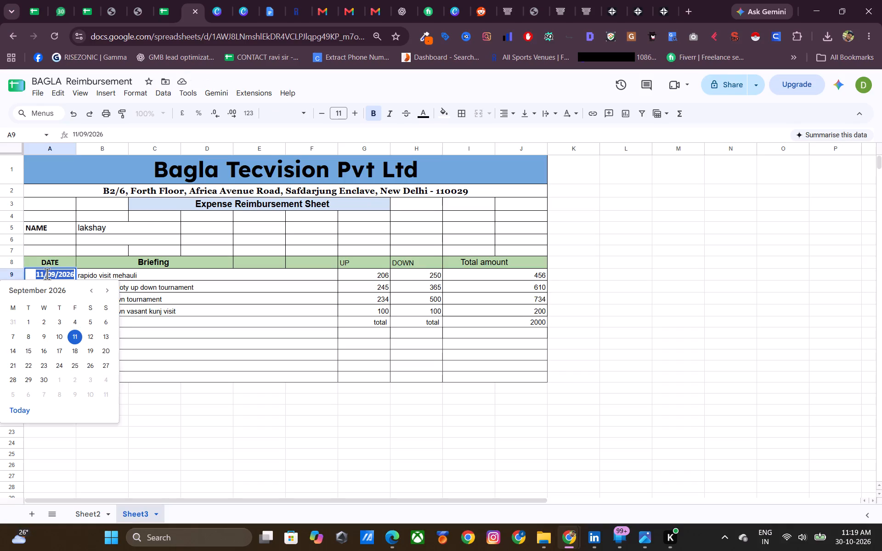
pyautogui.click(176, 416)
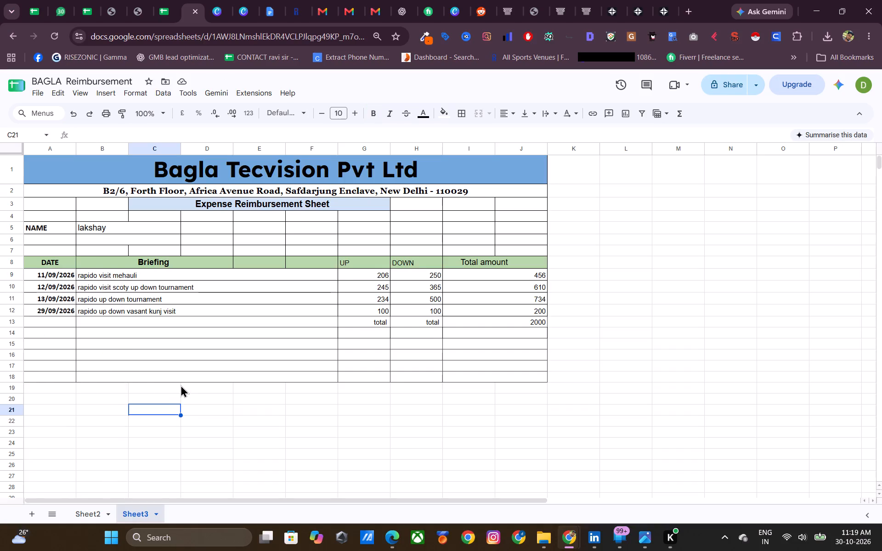
# Replace the briefing of the 11/09/2026 entry with "metro bahadurgarh to mehrauli".
pyautogui.click(167, 274)
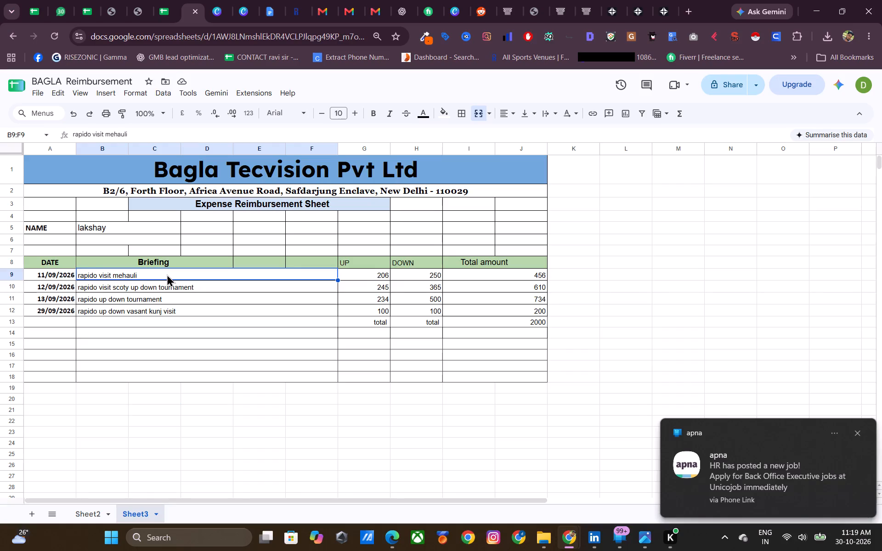
pyautogui.press('BackSpace')
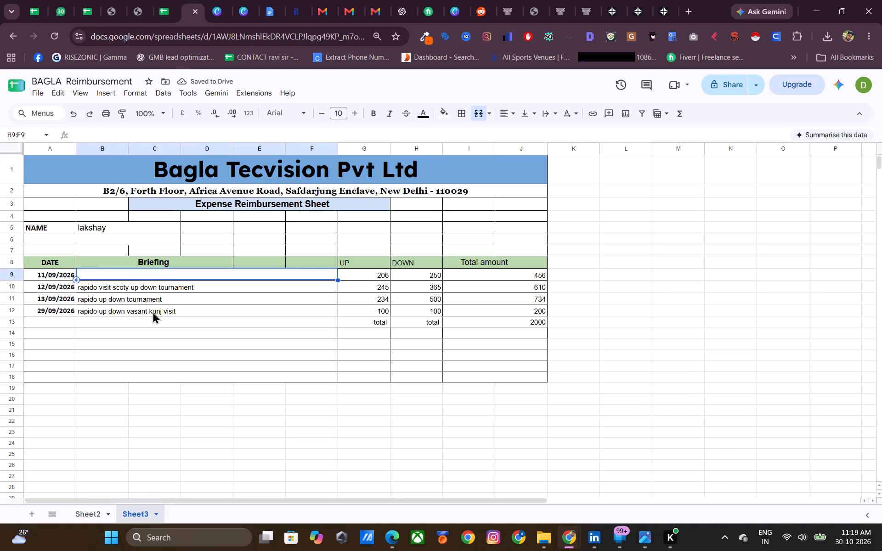
pyautogui.write('metro')
pyautogui.press('space')
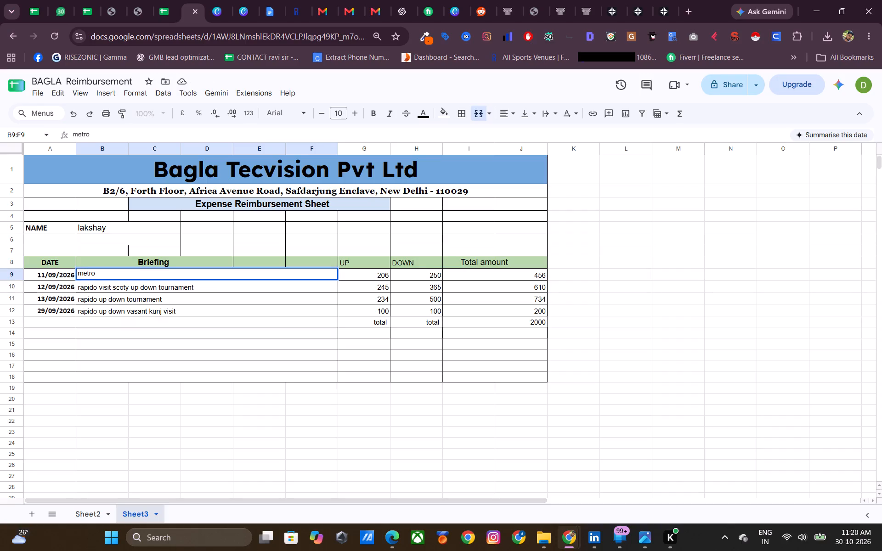
pyautogui.write('naha')
pyautogui.press('BackSpace')
pyautogui.press('BackSpace')
pyautogui.press('BackSpace')
pyautogui.press('BackSpace')
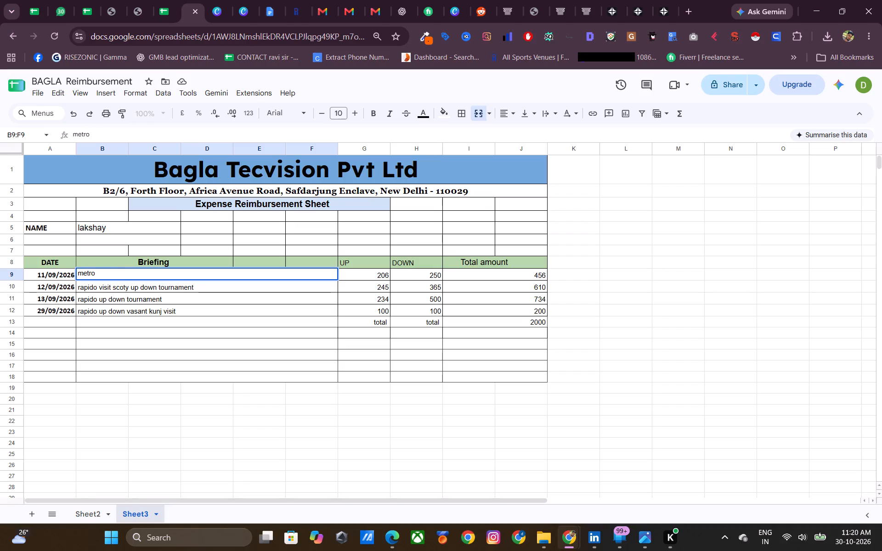
pyautogui.write('ba')
pyautogui.write('hadurgarht')
pyautogui.press('BackSpace')
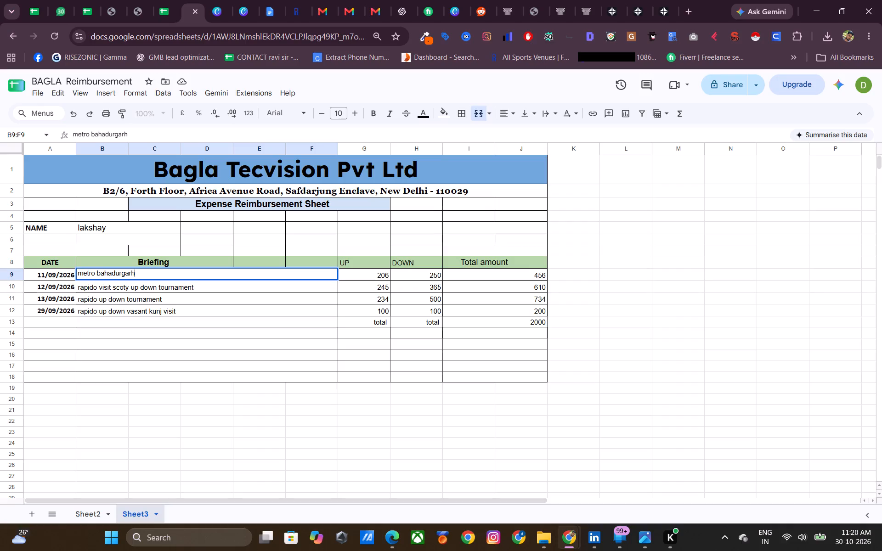
pyautogui.press('space')
pyautogui.write('to meh')
pyautogui.press('r')
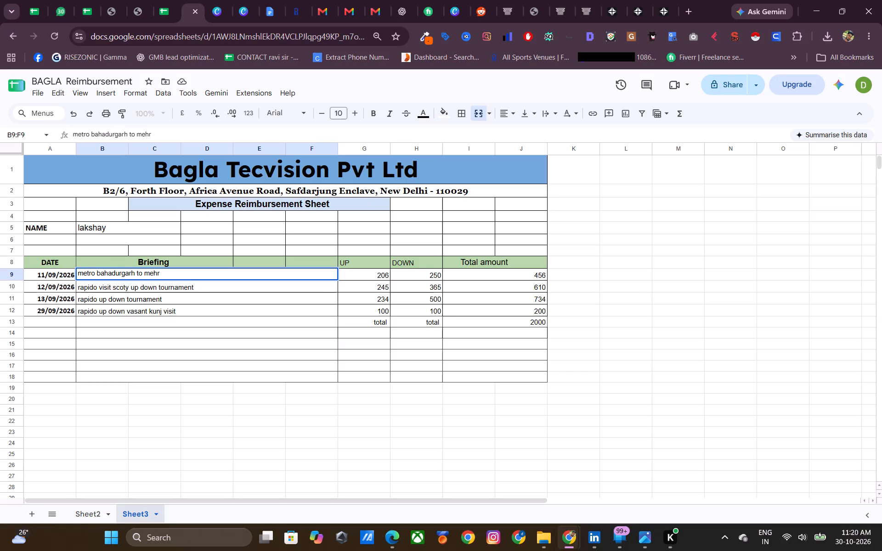
pyautogui.press('BackSpace')
pyautogui.press('a')
pyautogui.press('BackSpace')
pyautogui.write('ra')
pyautogui.press('l')
pyautogui.press('BackSpace')
pyautogui.write('uli')
pyautogui.press('space')
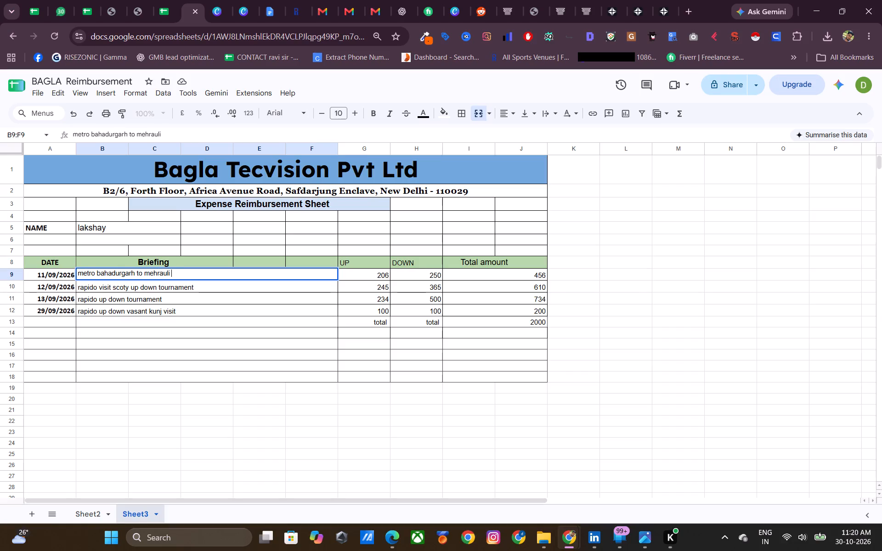
# Replace the briefing of the 12/09/2026 entry with a copy of the 11/09/2026 text, "metro bahadurgarh to mehrauli".
pyautogui.doubleClick(216, 284)
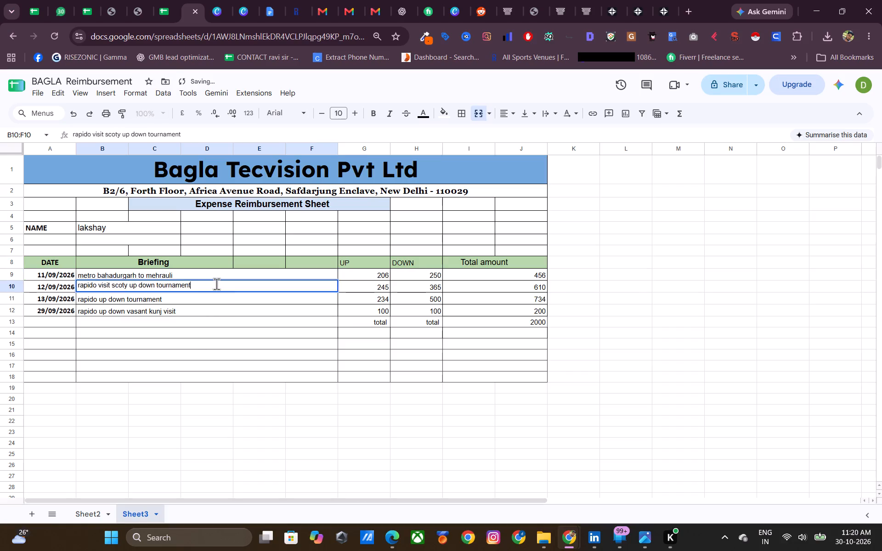
pyautogui.press('BackSpace')
pyautogui.click(216, 284)
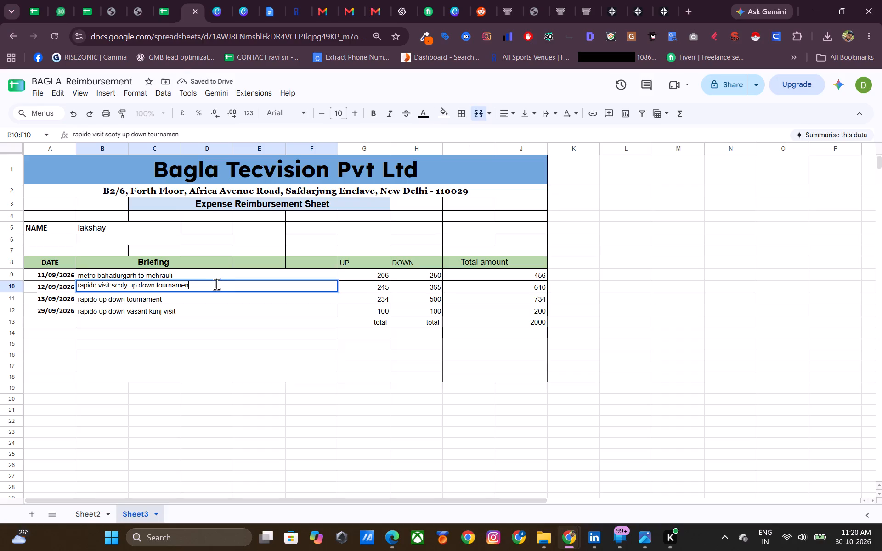
pyautogui.hotkey('ctrl', 'a')
pyautogui.press('BackSpace')
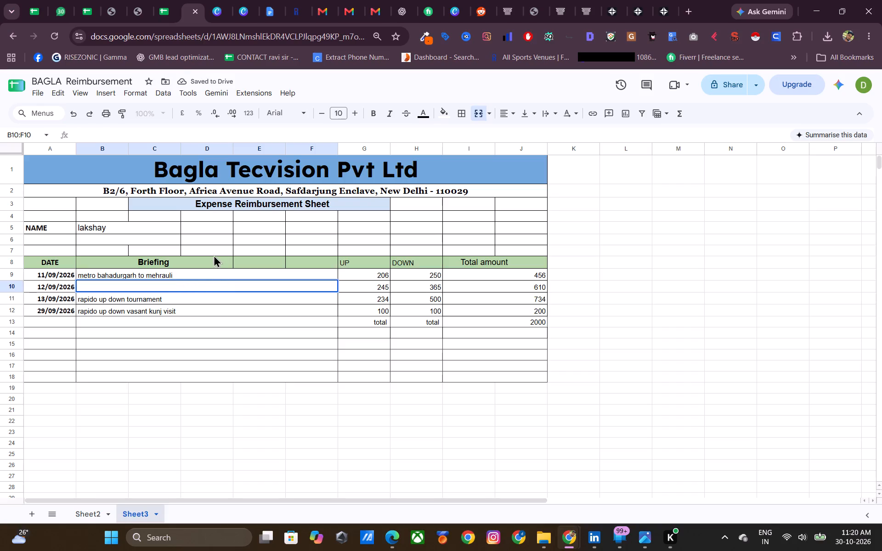
pyautogui.click(199, 269)
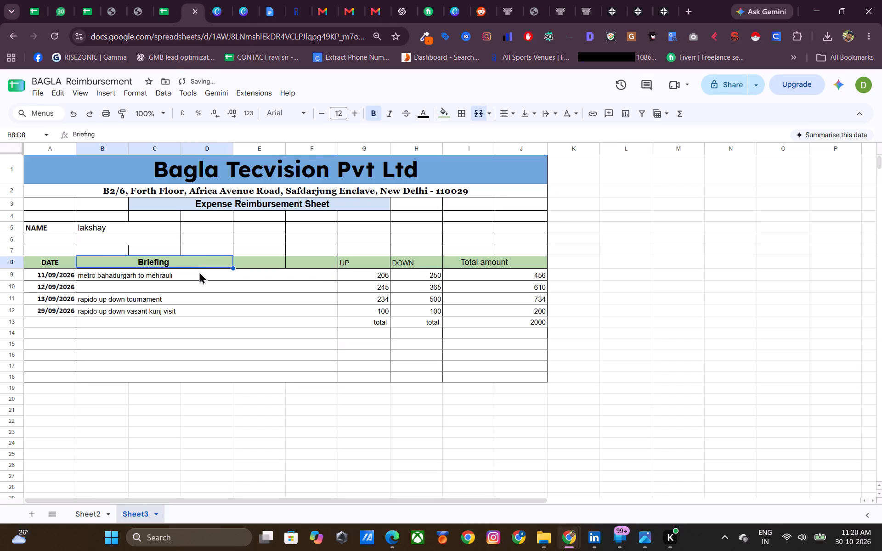
pyautogui.click(199, 271)
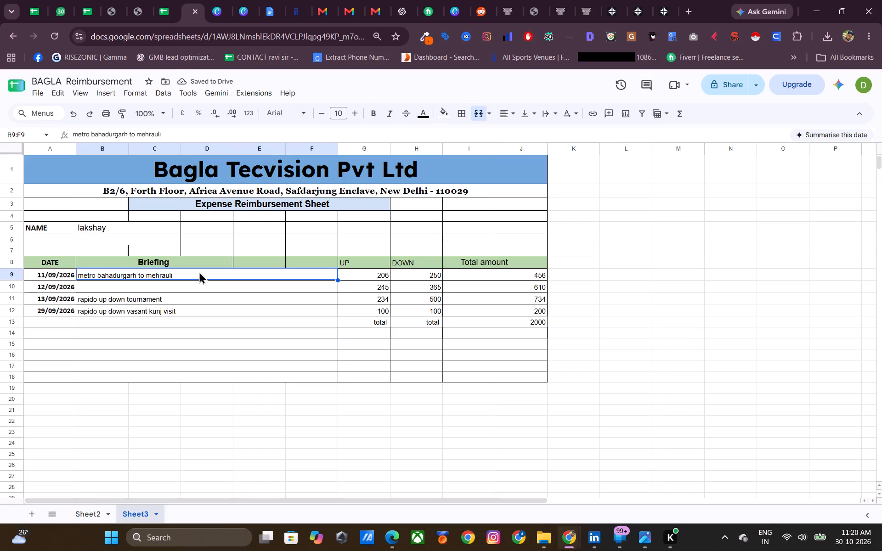
pyautogui.doubleClick(190, 271)
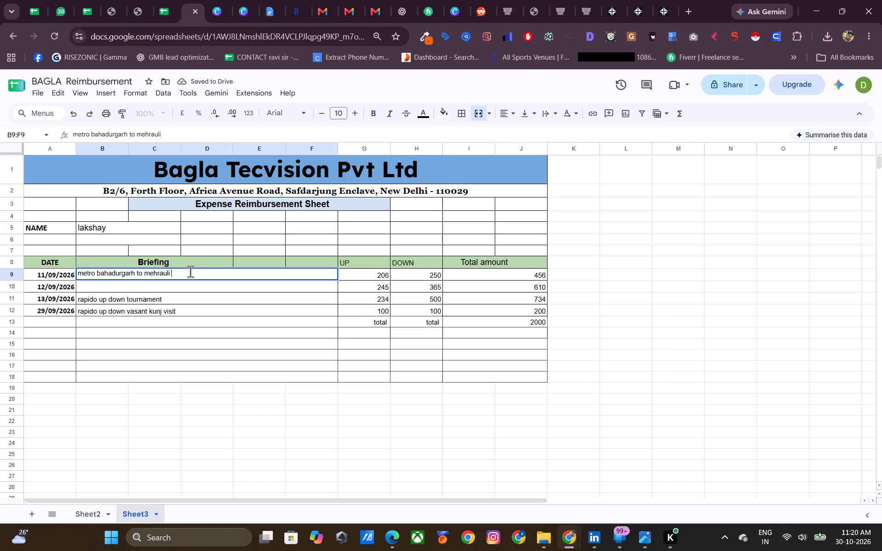
pyautogui.hotkey('ctrl', 'a')
pyautogui.hotkey('ctrl', 'c')
pyautogui.click(190, 285)
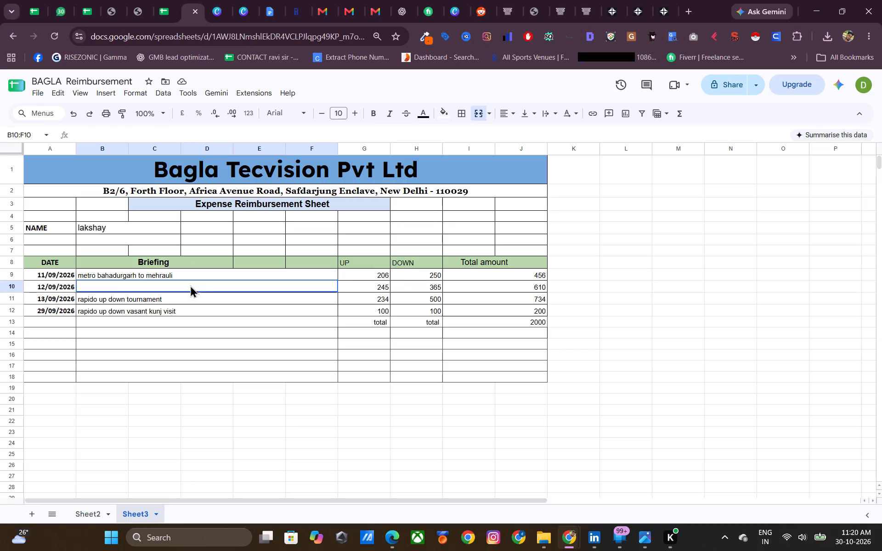
pyautogui.hotkey('ctrl', 'v')
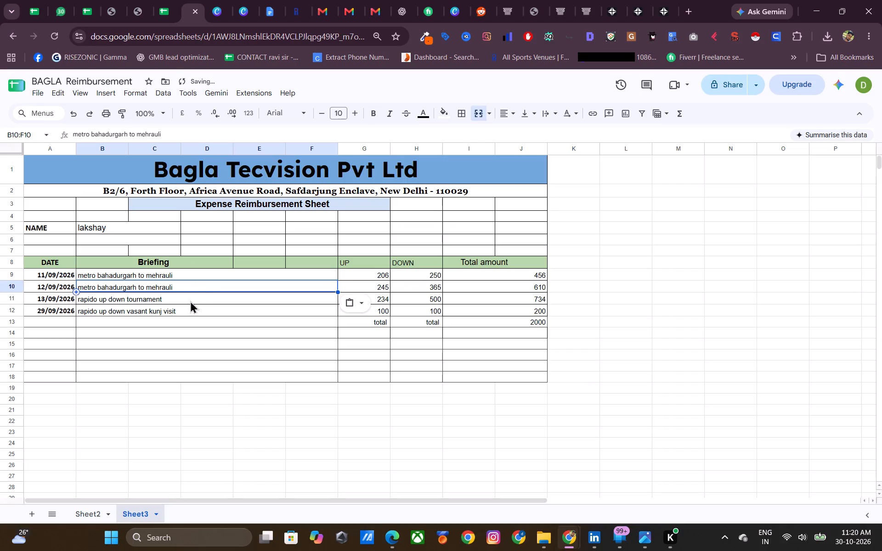
# Set both the UP and DOWN amounts of the 11/09/2026 entry to 64.
pyautogui.doubleClick(374, 275)
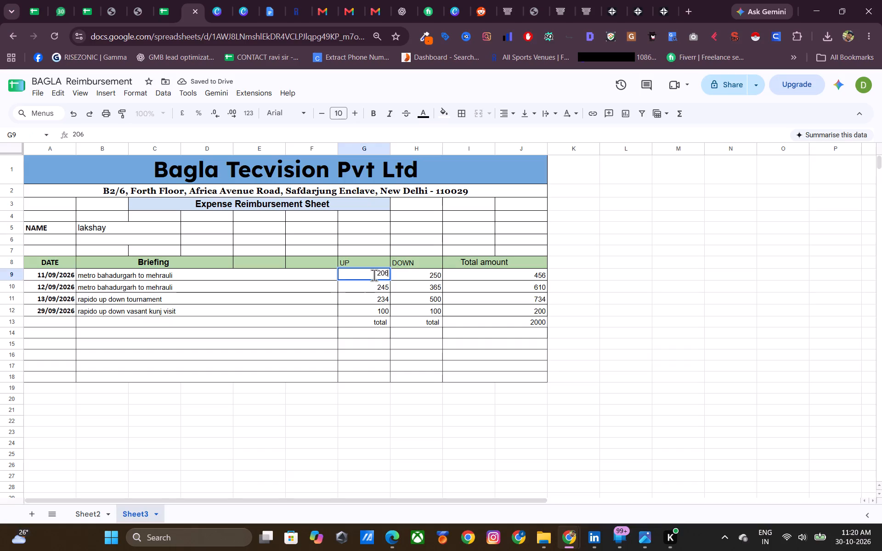
pyautogui.press('BackSpace')
pyautogui.press('BackSpace')
pyautogui.press('BackSpace')
pyautogui.write('64')
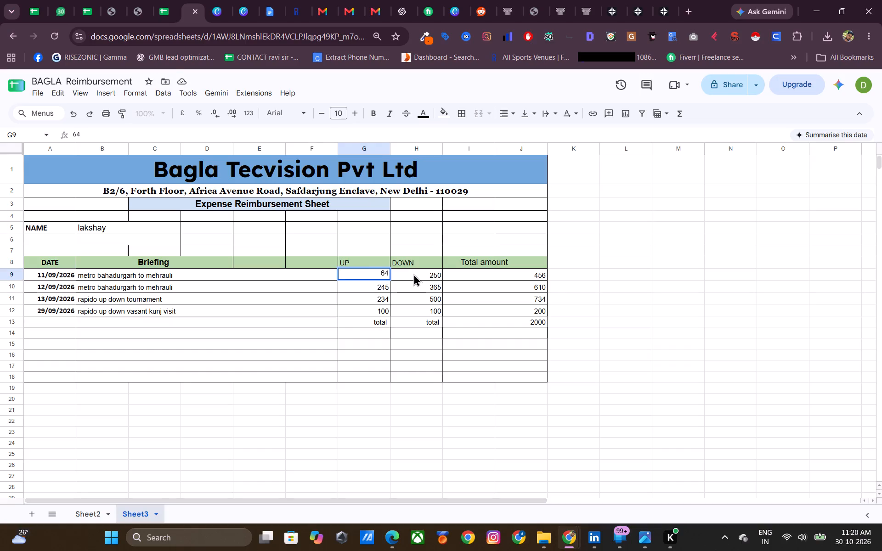
pyautogui.click(413, 274)
pyautogui.press('BackSpace')
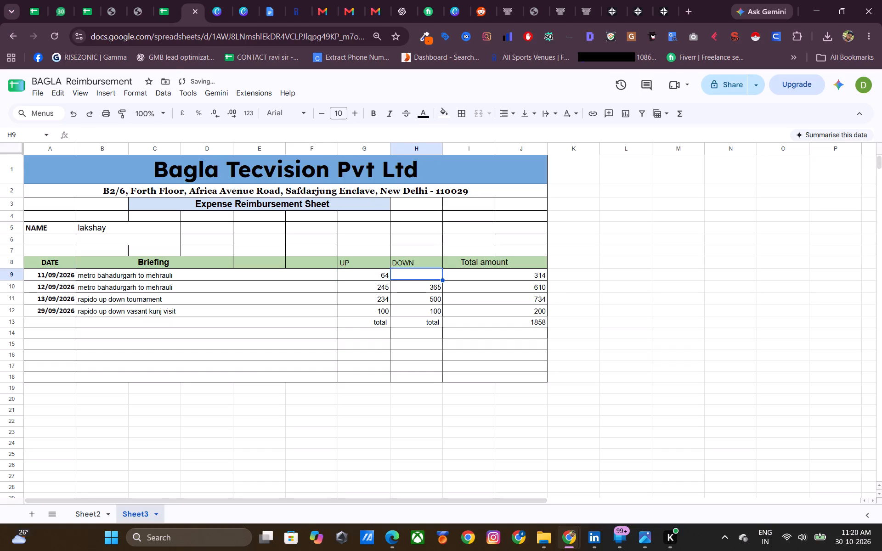
pyautogui.write('64')
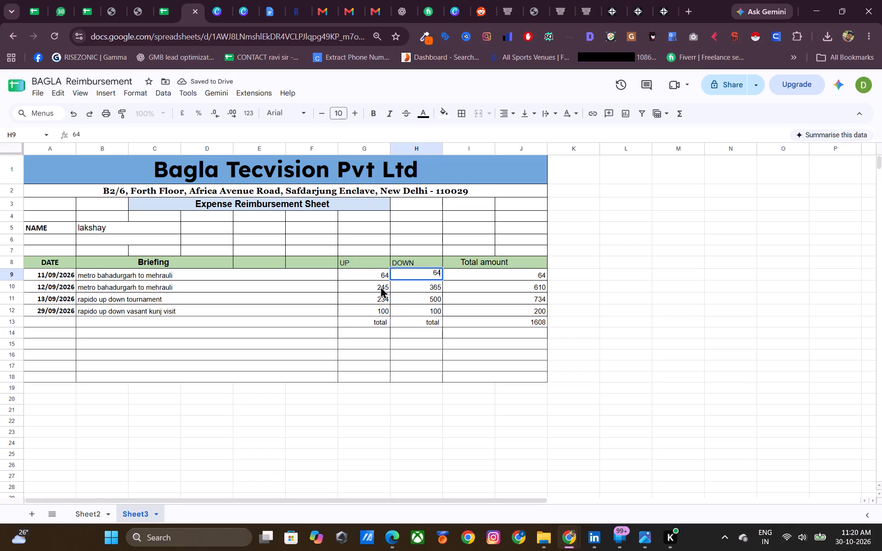
# Set both the UP and DOWN amounts of the 12/09/2026 entry to 64.
pyautogui.click(380, 286)
pyautogui.press('BackSpace')
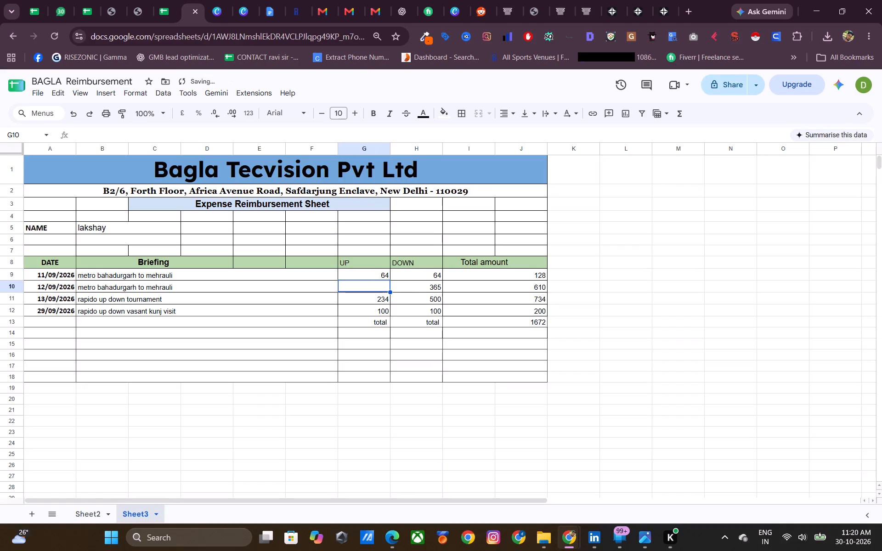
pyautogui.write('64')
pyautogui.click(418, 288)
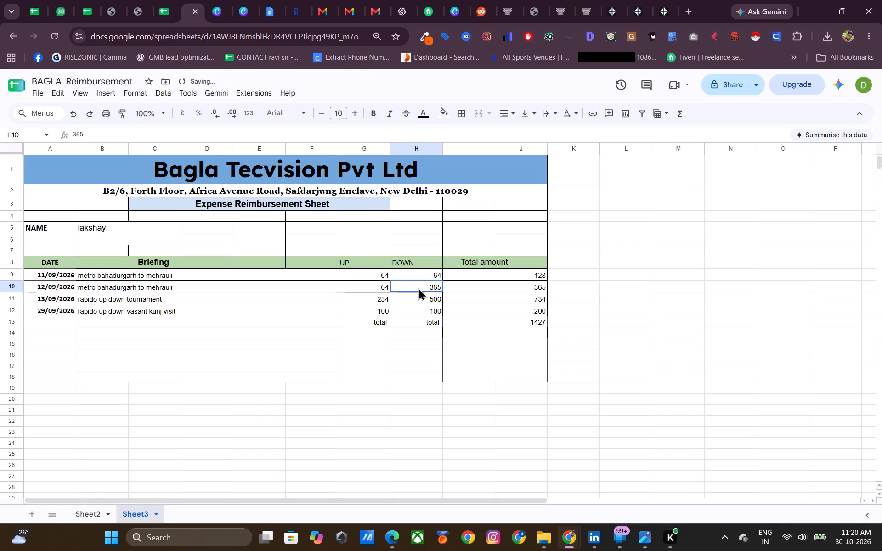
pyautogui.press('BackSpace')
pyautogui.write('64')
pyautogui.click(499, 274)
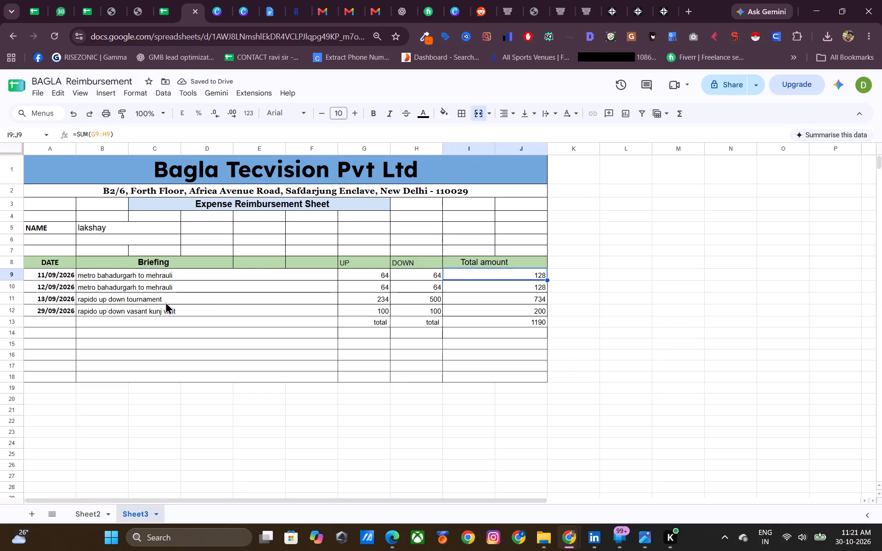
# Change the date of the 13/09/2026 entry to 25/10/2026.
pyautogui.click(181, 296)
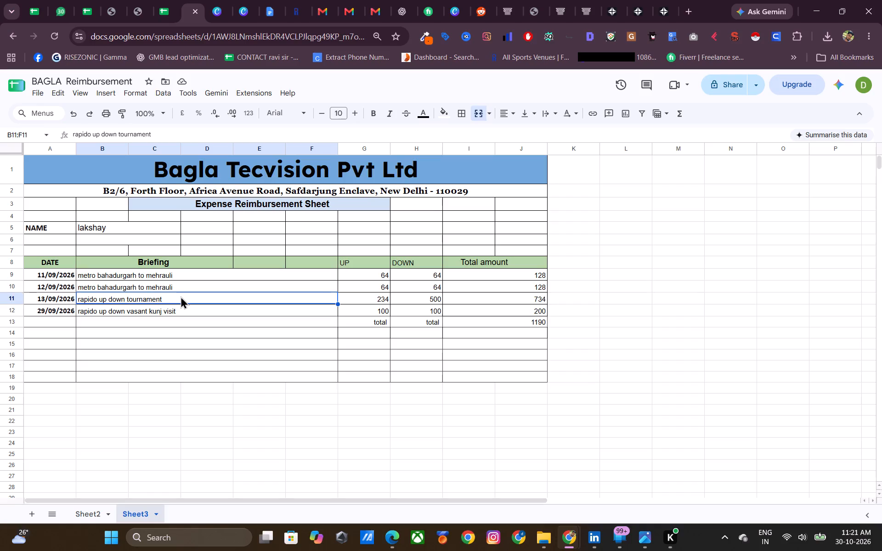
pyautogui.click(52, 299)
pyautogui.doubleClick(50, 298)
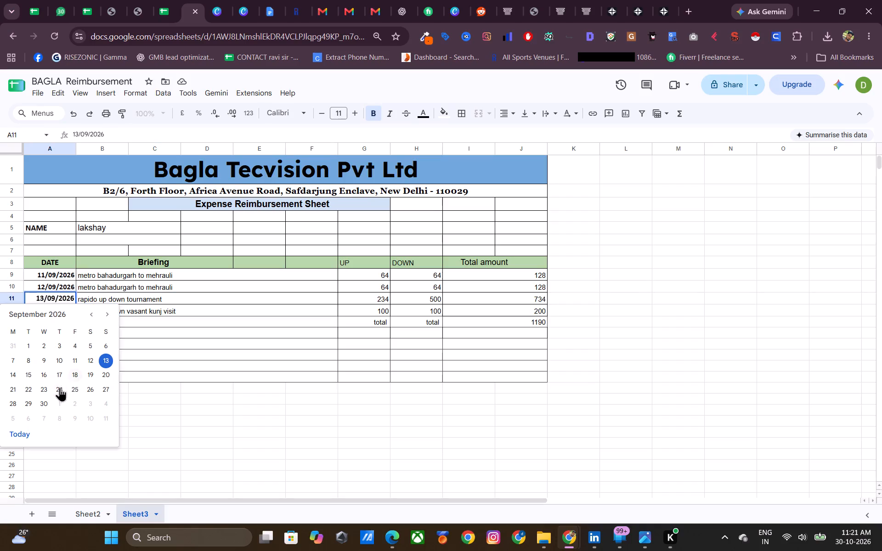
pyautogui.click(107, 318)
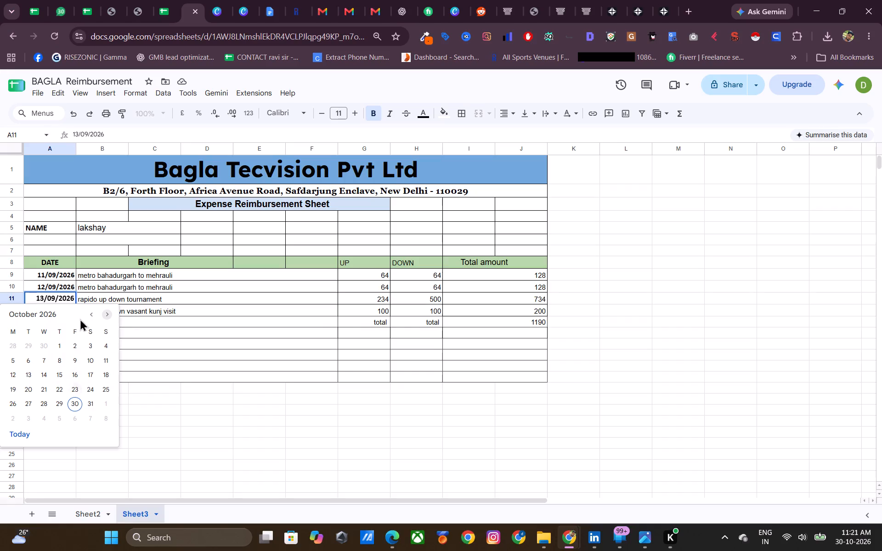
pyautogui.click(107, 389)
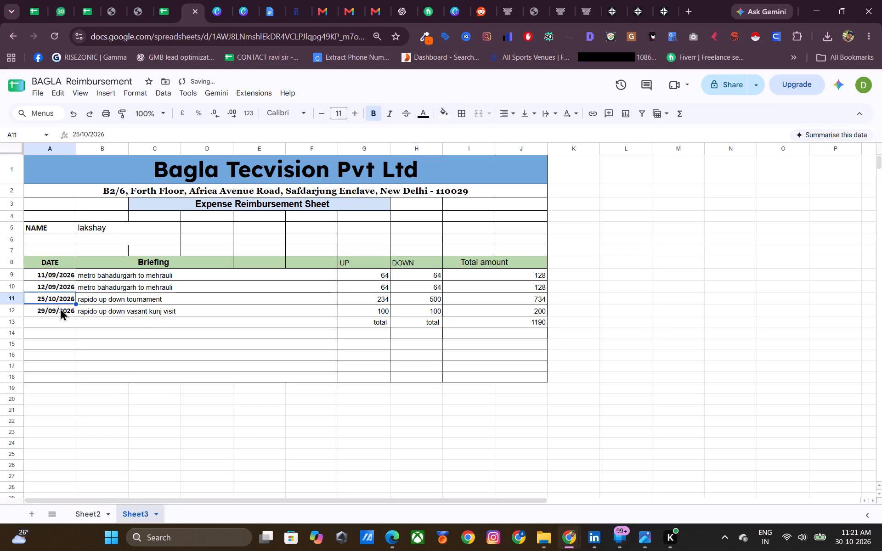
# Clear the date and the briefing of the 29/09/2026 entry.
pyautogui.click(60, 308)
pyautogui.press('BackSpace')
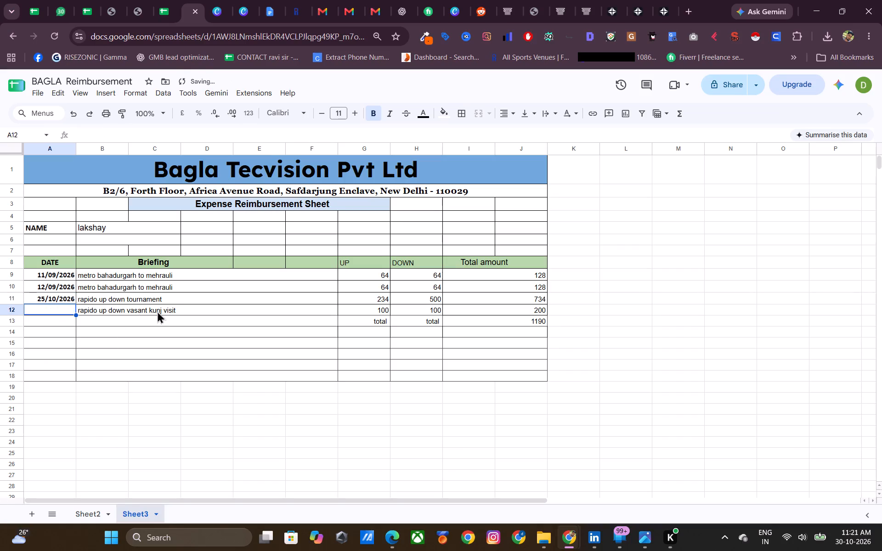
pyautogui.click(185, 310)
pyautogui.press('BackSpace')
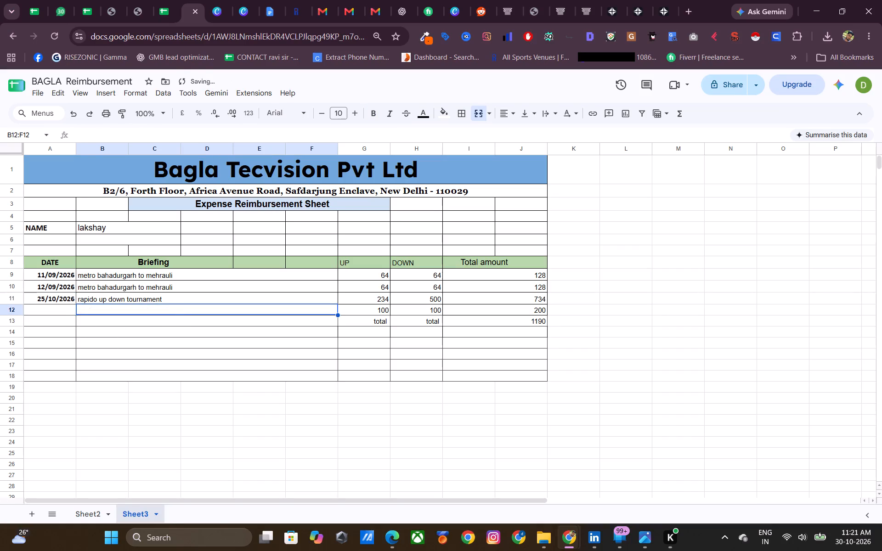
# Replace the briefing of the 25/10/2026 entry with "metro bahadurgarh to mehrauli".
pyautogui.click(157, 297)
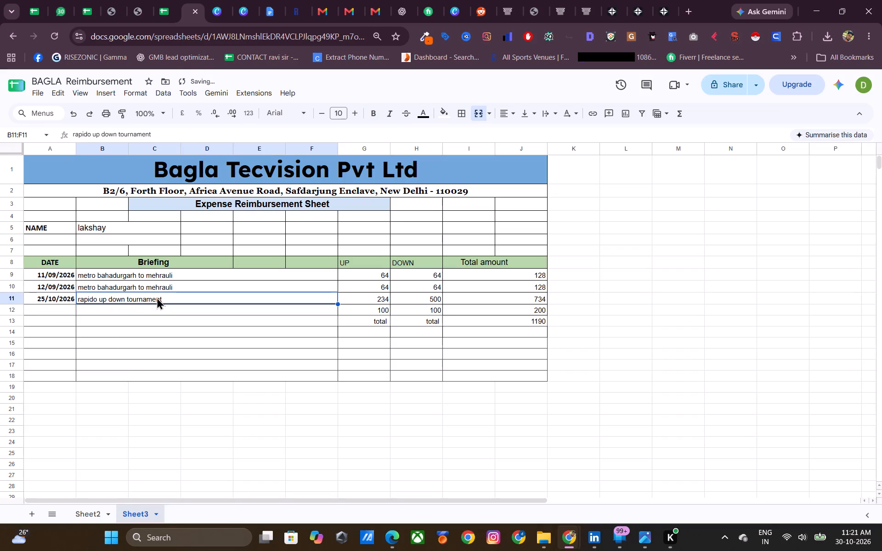
pyautogui.press('BackSpace')
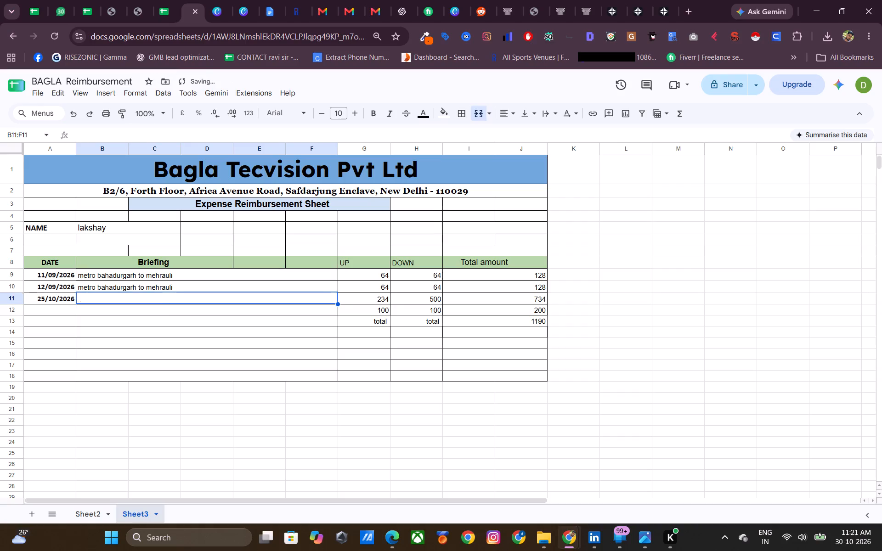
pyautogui.write('metr')
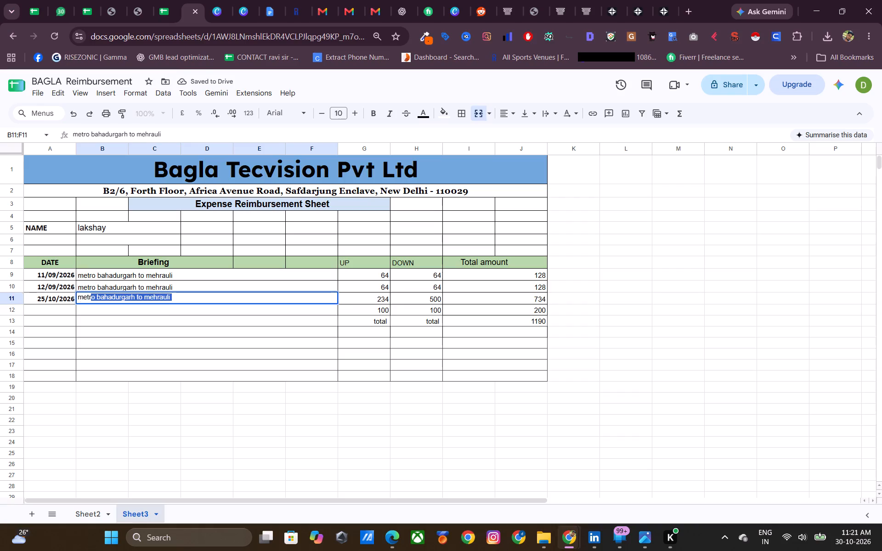
pyautogui.press('Return')
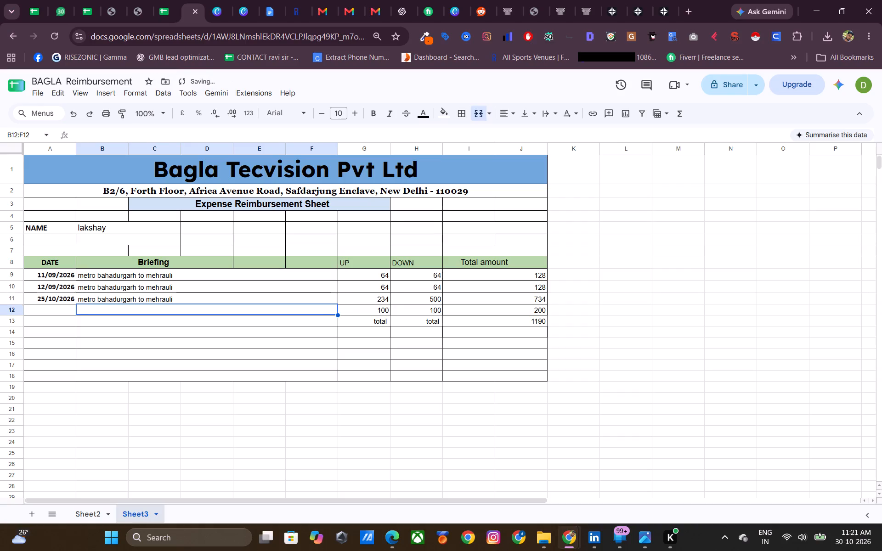
# Edit the end of the 25/10/2026 briefing so it reads "metro bahadurgarh to noida 150 visit".
pyautogui.press('Up')
pyautogui.press('Right')
pyautogui.press('Left')
pyautogui.press('Left')
pyautogui.press('Right')
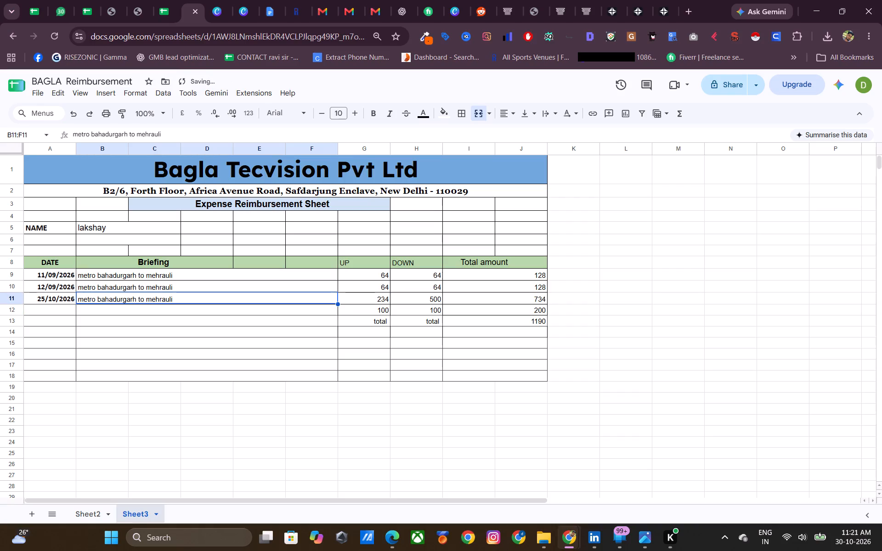
pyautogui.press('Return')
pyautogui.press('BackSpace')
pyautogui.press('BackSpace')
pyautogui.press('BackSpace')
pyautogui.press('BackSpace')
pyautogui.press('BackSpace')
pyautogui.press('BackSpace')
pyautogui.press('BackSpace')
pyautogui.press('BackSpace')
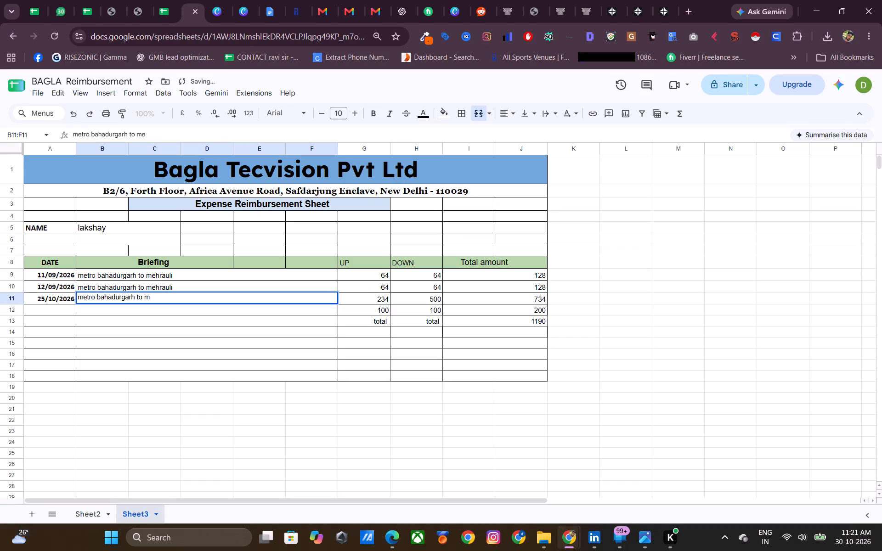
pyautogui.press('BackSpace')
pyautogui.write('noida 1501')
pyautogui.press('BackSpace')
pyautogui.press('space')
pyautogui.write('vidtit')
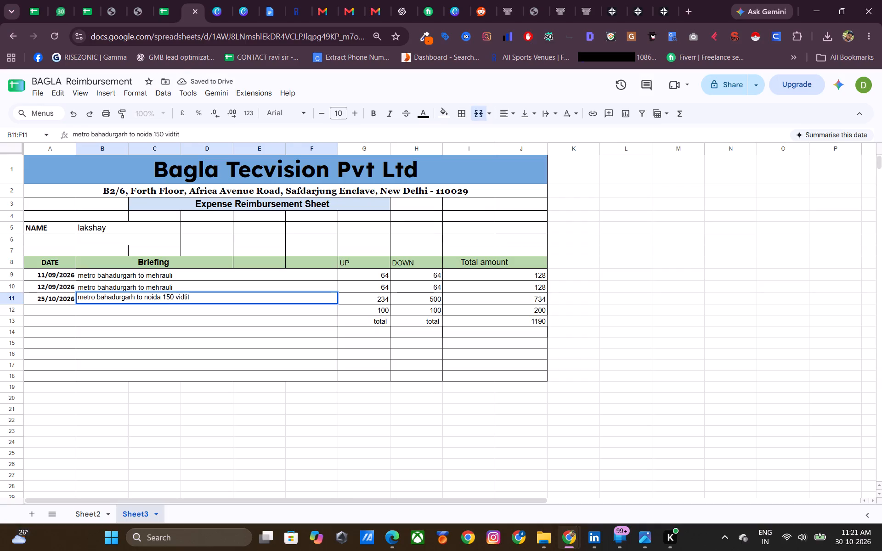
pyautogui.press('BackSpace')
pyautogui.press('BackSpace')
pyautogui.press('BackSpace')
pyautogui.press('BackSpace')
pyautogui.write('sit')
pyautogui.click(180, 281)
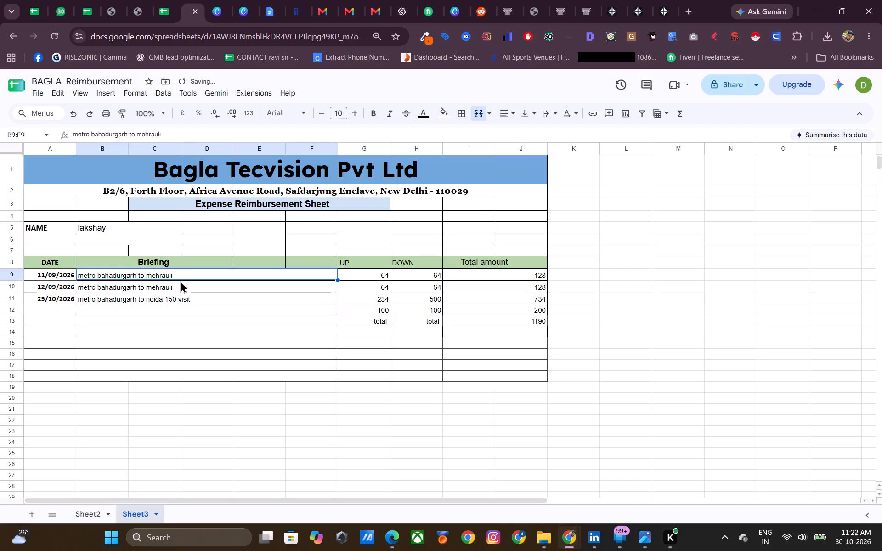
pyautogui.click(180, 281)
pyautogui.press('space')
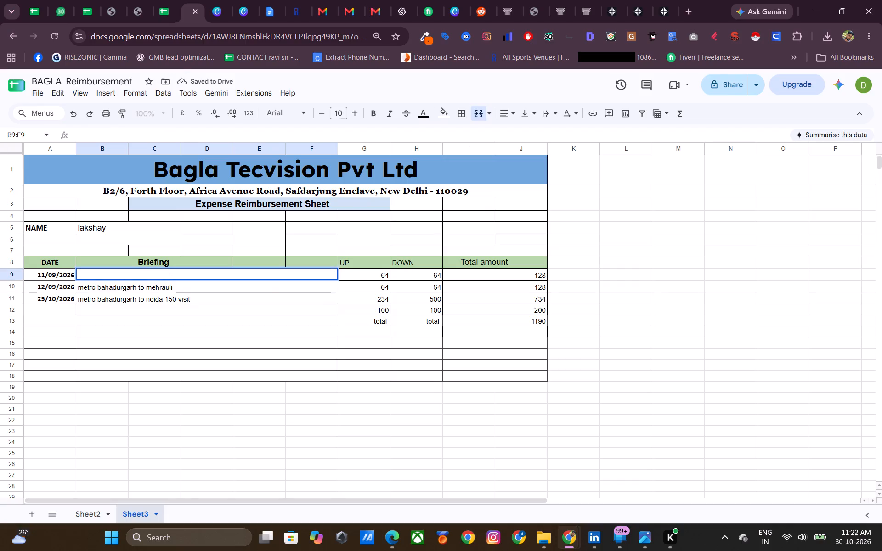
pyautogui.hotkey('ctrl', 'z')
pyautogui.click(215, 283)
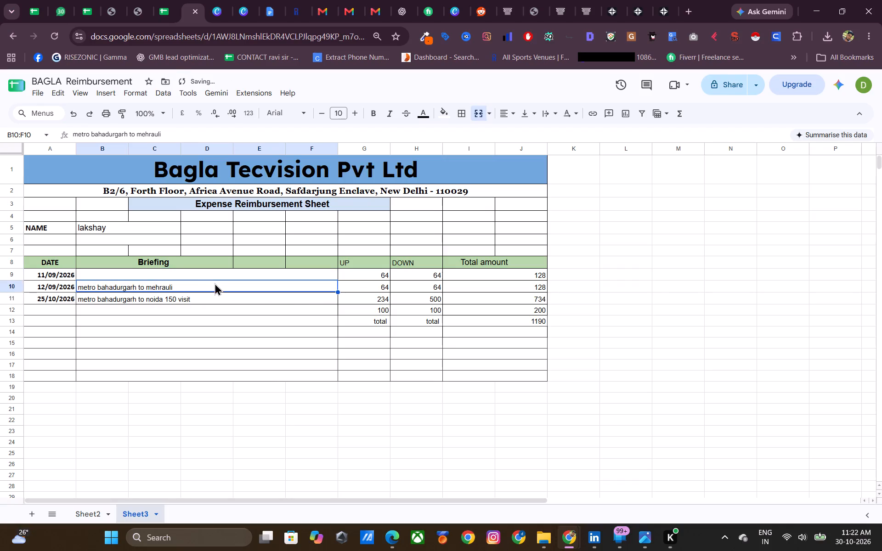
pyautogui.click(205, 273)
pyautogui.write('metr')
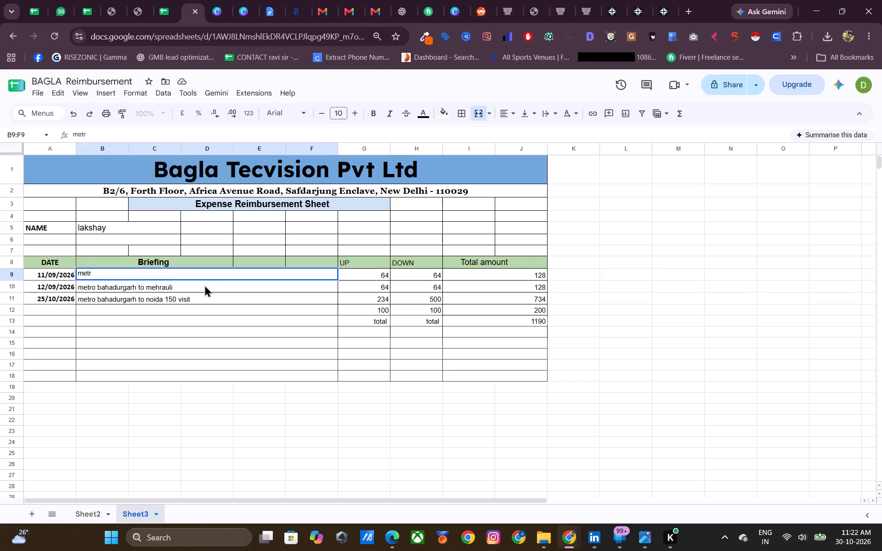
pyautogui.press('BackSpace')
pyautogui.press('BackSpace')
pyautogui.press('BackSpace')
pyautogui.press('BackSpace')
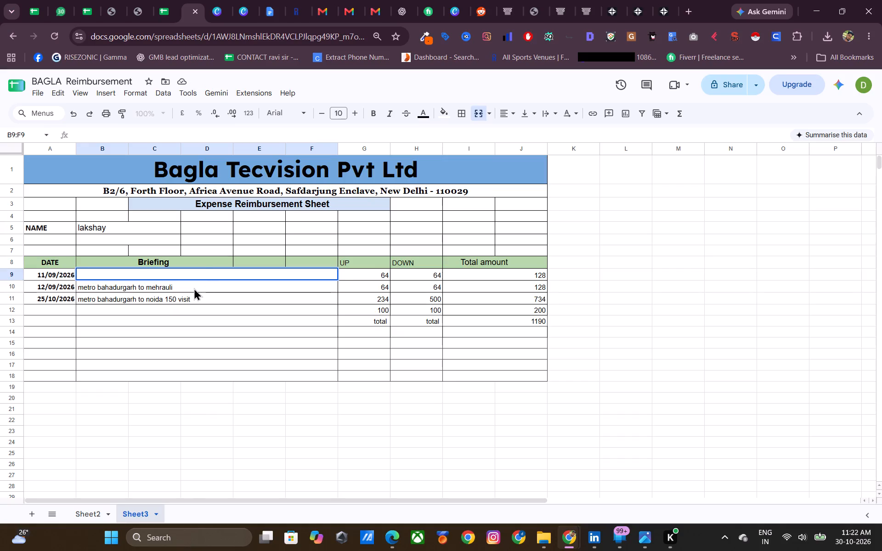
# Fill the 11/09/2026 briefing with a copy of the 12/09/2026 text and append "visit", giving "metro bahadurgarh to mehrauli visit".
pyautogui.click(193, 288)
pyautogui.tripleClick(193, 288)
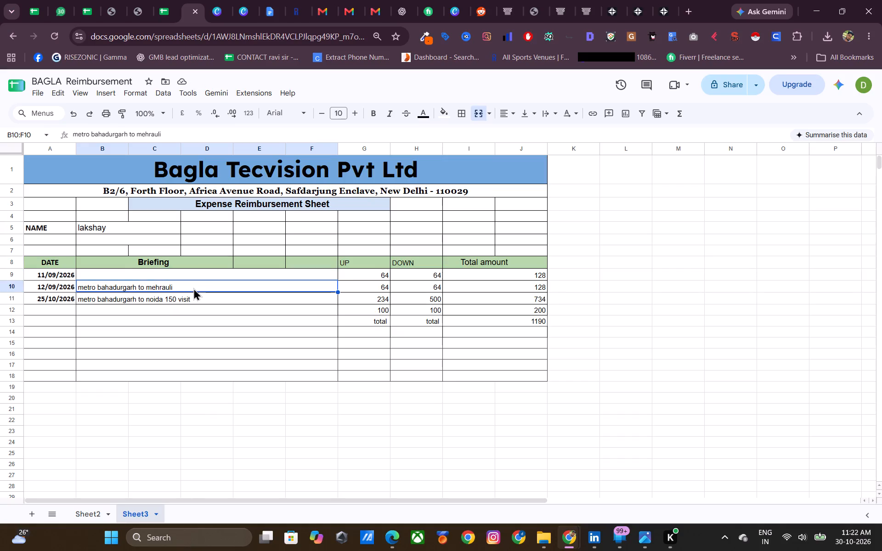
pyautogui.hotkey('ctrl', 'c')
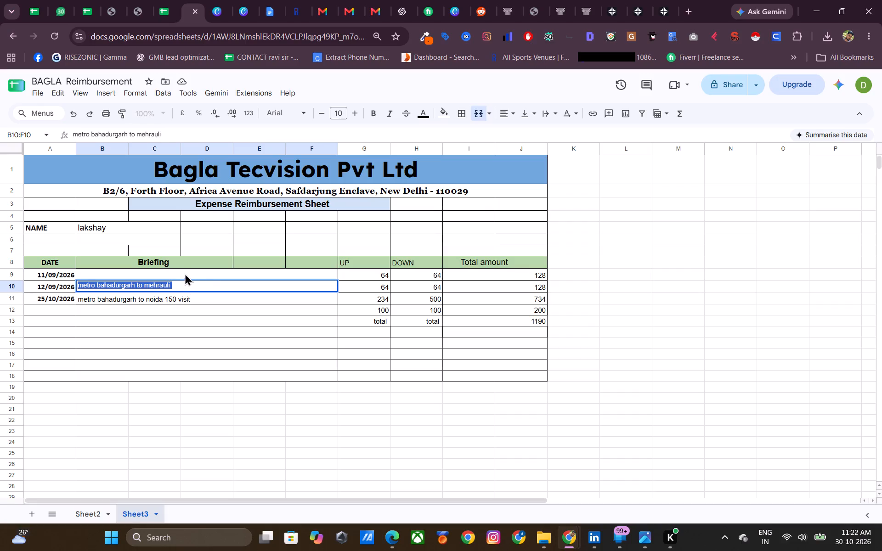
pyautogui.click(184, 272)
pyautogui.hotkey('ctrl', 'v')
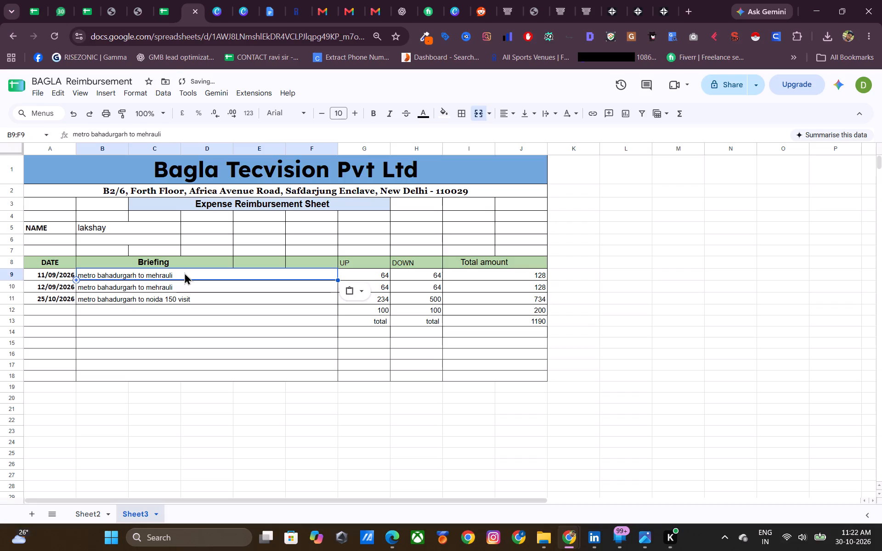
pyautogui.doubleClick(184, 272)
pyautogui.write('visit')
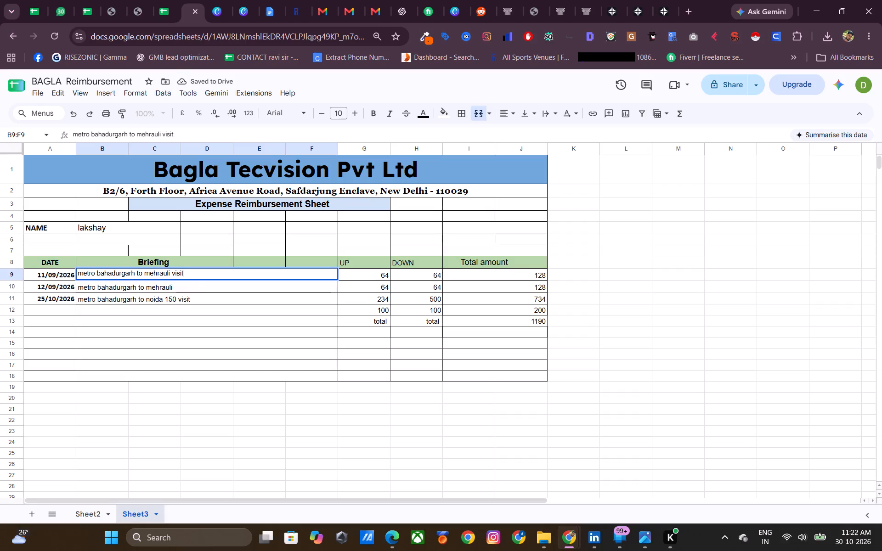
# Append "vistit" to the 12/09/2026 briefing, making it "metro bahadurgarh to mehrauli vistit".
pyautogui.click(200, 284)
pyautogui.doubleClick(200, 284)
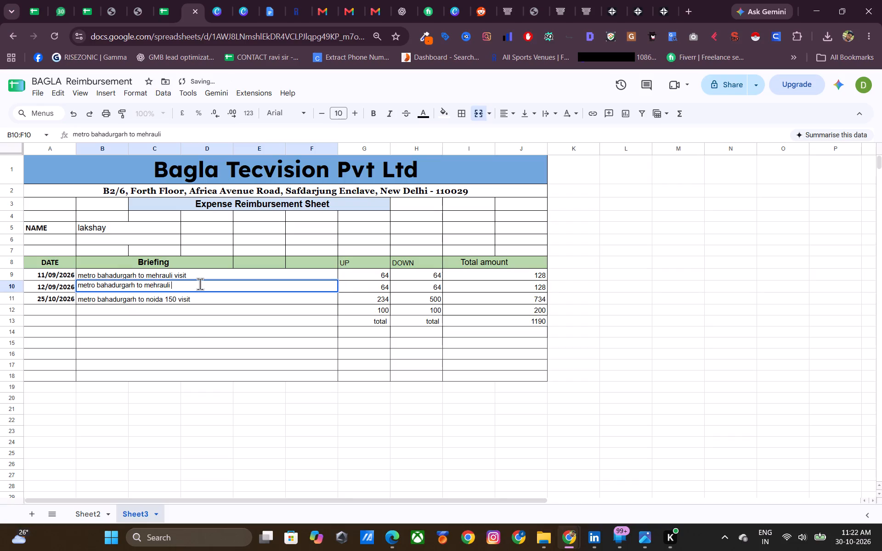
pyautogui.write('vist')
pyautogui.write('it')
pyautogui.click(253, 325)
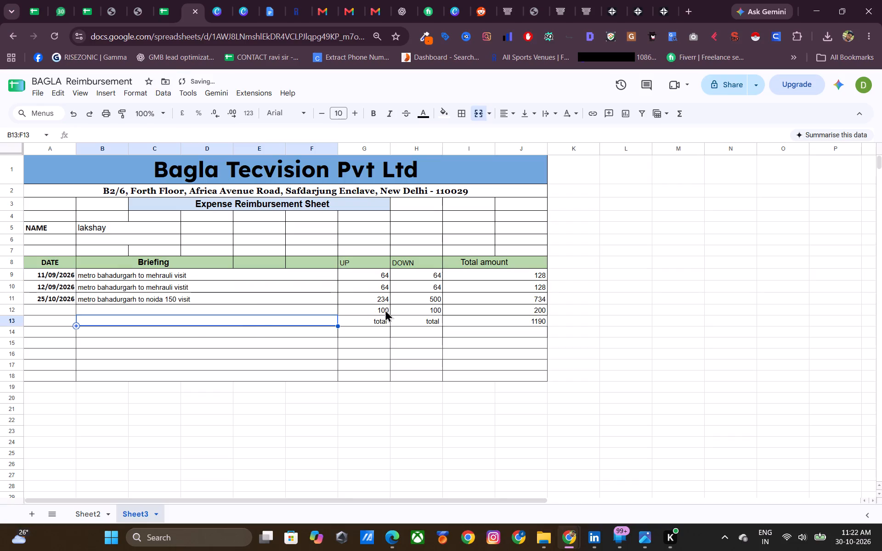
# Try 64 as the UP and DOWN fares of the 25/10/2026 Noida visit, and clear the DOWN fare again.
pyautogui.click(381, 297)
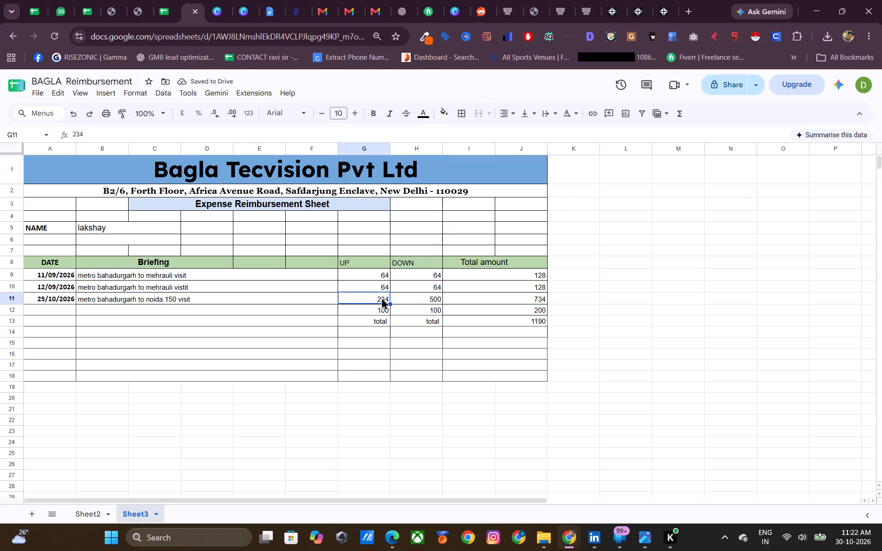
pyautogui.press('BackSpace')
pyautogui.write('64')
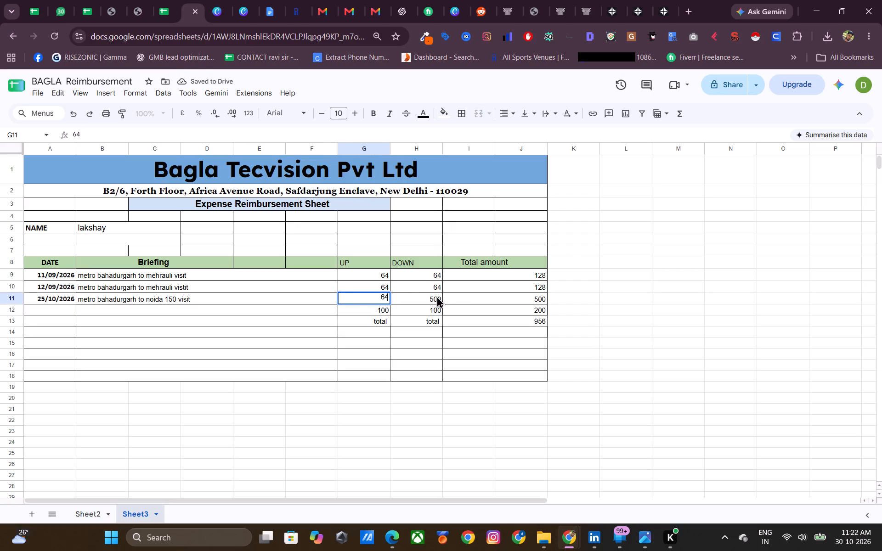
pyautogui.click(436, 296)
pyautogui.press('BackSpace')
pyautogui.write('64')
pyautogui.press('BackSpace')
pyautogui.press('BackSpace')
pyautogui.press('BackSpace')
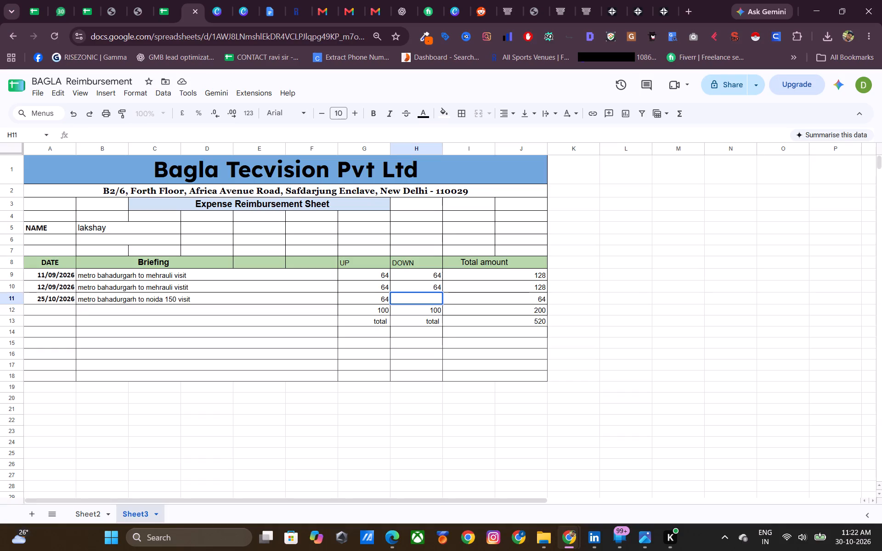
# Set both the UP and DOWN fares of the 25/10/2026 Noida 150 visit to 100.
pyautogui.click(382, 298)
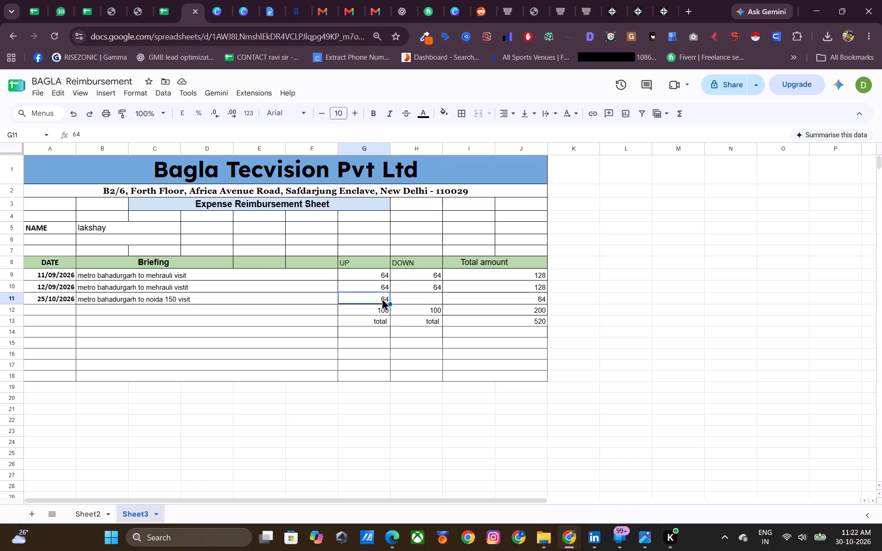
pyautogui.press('BackSpace')
pyautogui.write('20')
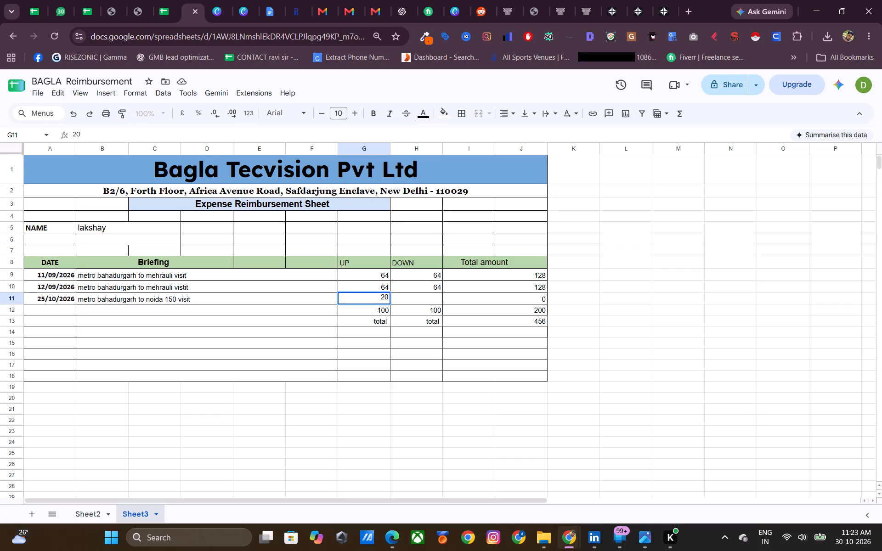
pyautogui.press('BackSpace')
pyautogui.press('BackSpace')
pyautogui.write('100')
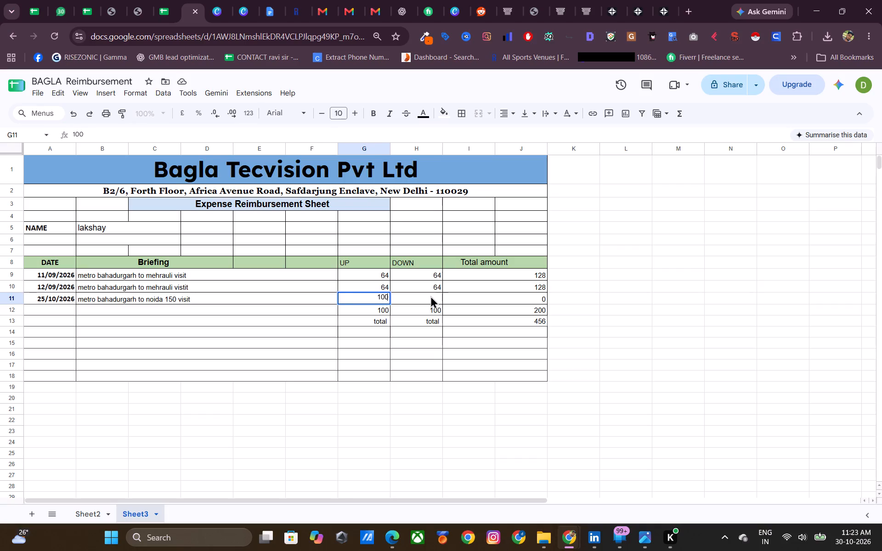
pyautogui.click(430, 296)
pyautogui.write('100')
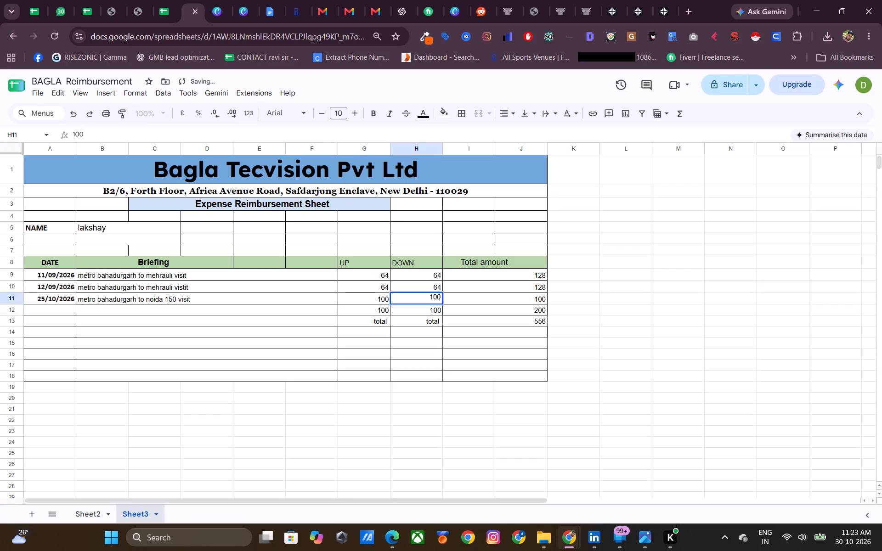
# Set both the UP and DOWN fares of the 11/09/2026 Mehrauli visit to 100.
pyautogui.click(373, 274)
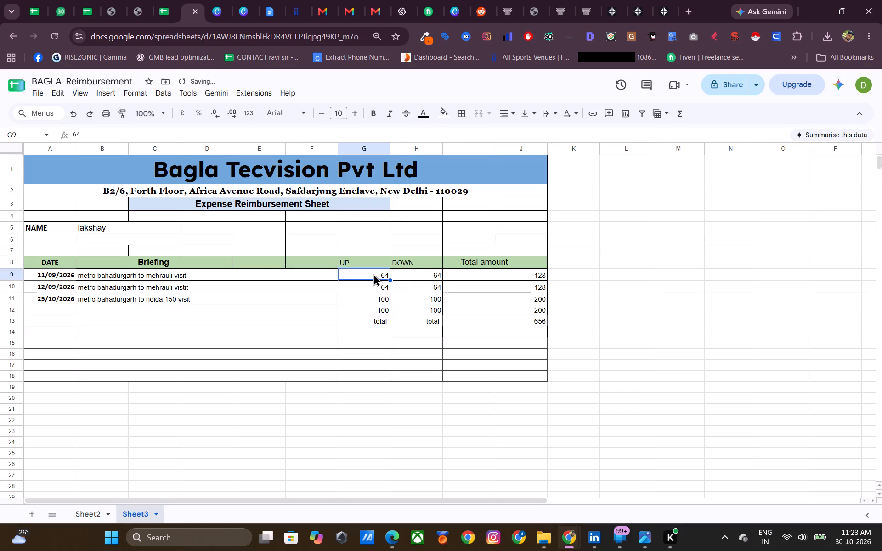
pyautogui.press('BackSpace')
pyautogui.press('1')
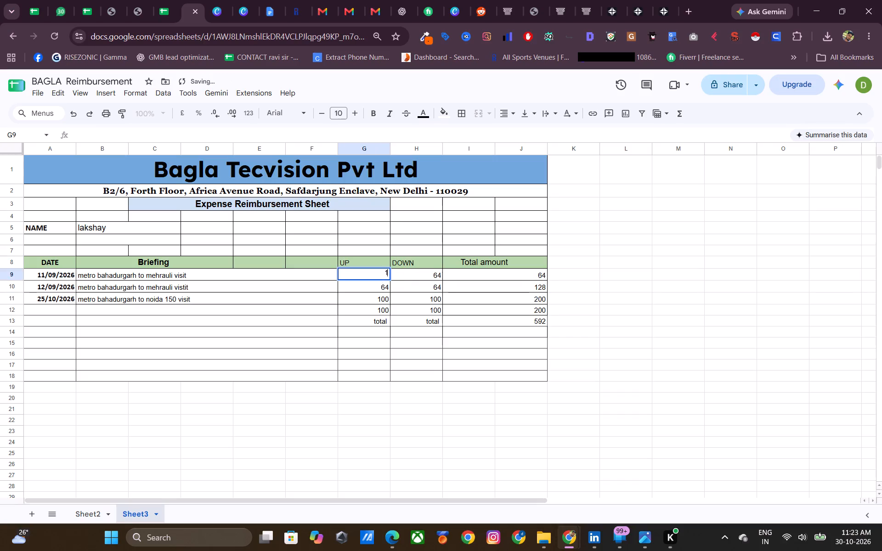
pyautogui.write('00')
pyautogui.click(437, 273)
pyautogui.press('BackSpace')
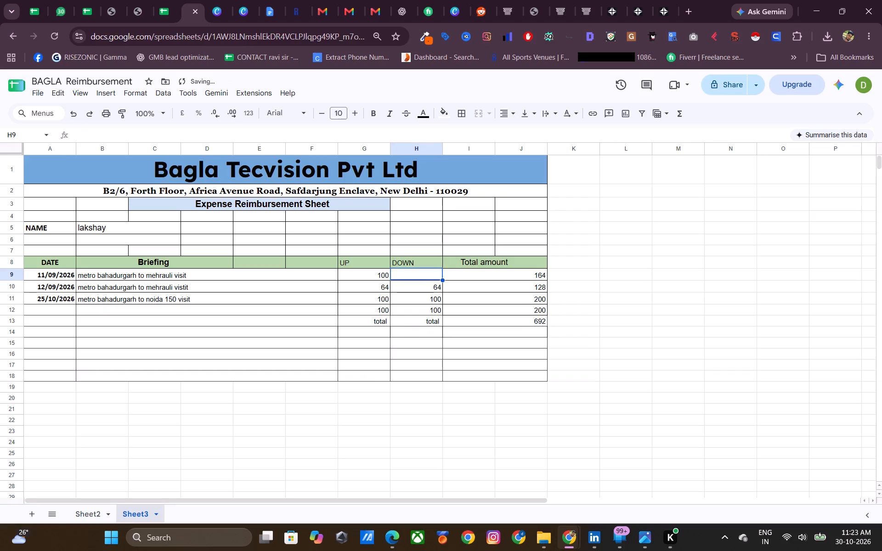
pyautogui.write('100')
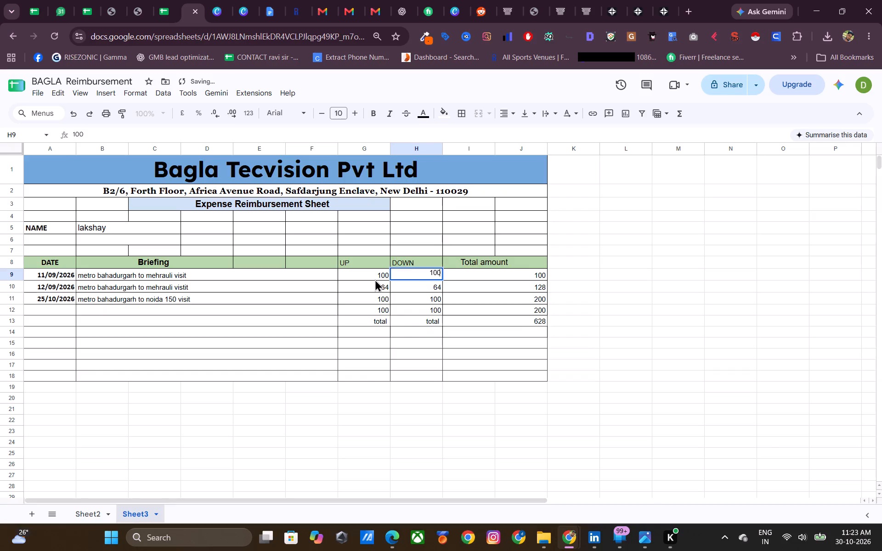
pyautogui.click(375, 279)
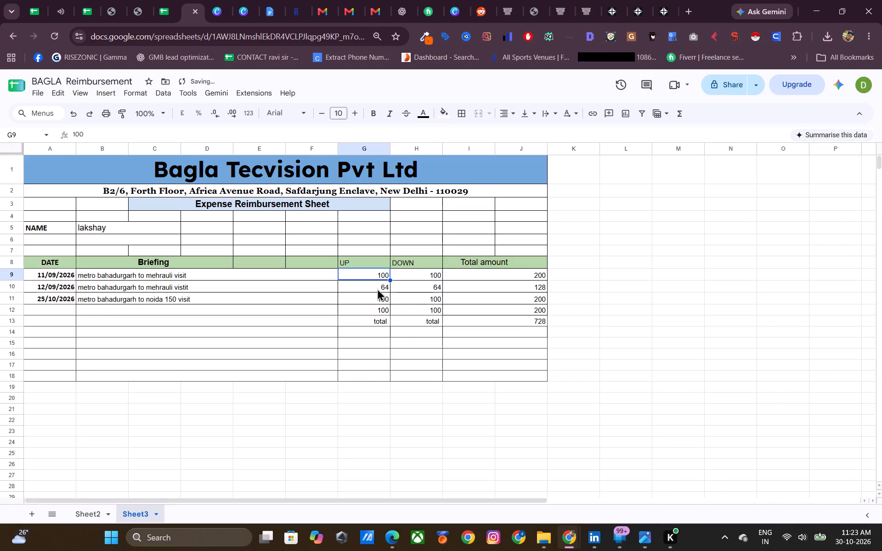
pyautogui.click(377, 288)
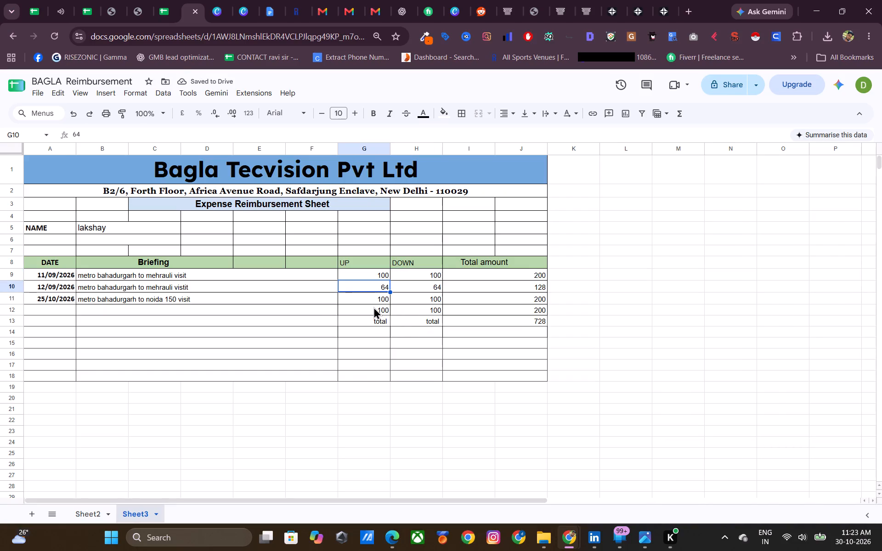
# Replace the undated fares in row 12 with a "purchase food" entry copying the date 25/10/2026, with UP 120 and DOWN 80.
pyautogui.click(373, 307)
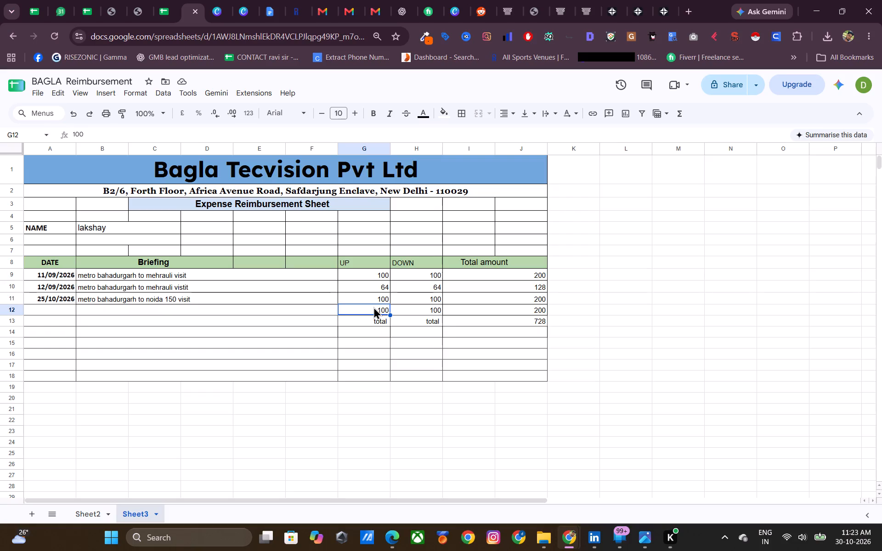
pyautogui.press('BackSpace')
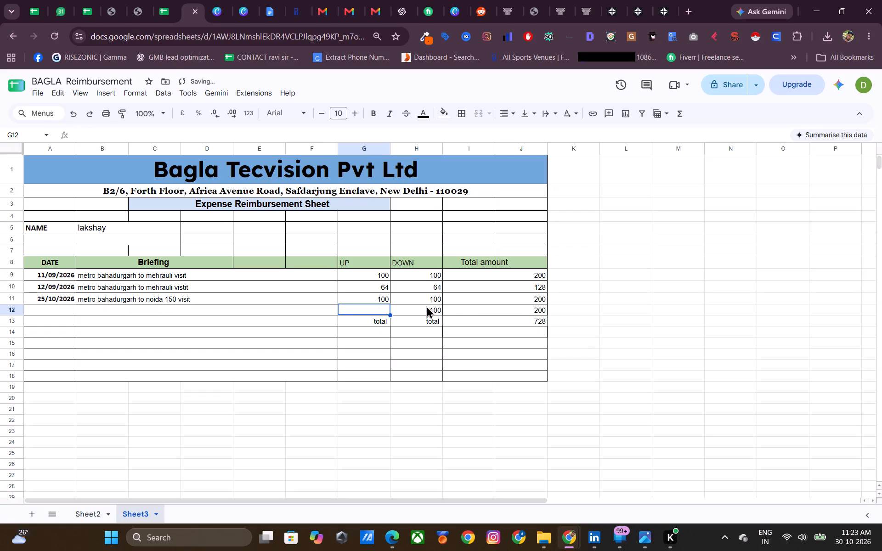
pyautogui.click(426, 306)
pyautogui.press('BackSpace')
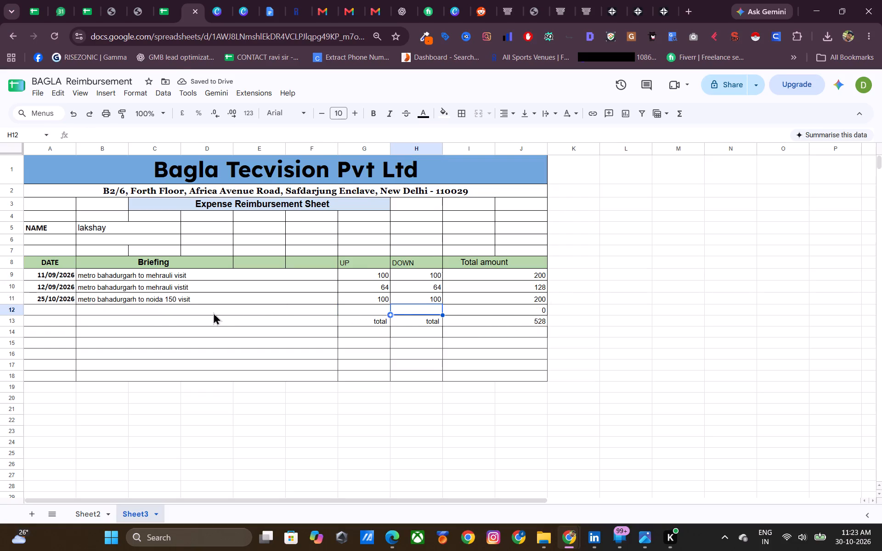
pyautogui.click(58, 309)
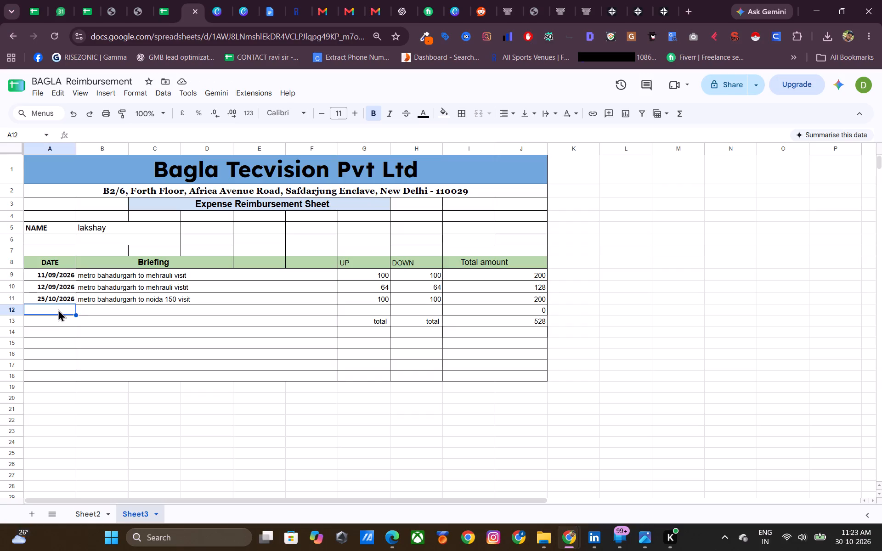
pyautogui.click(53, 297)
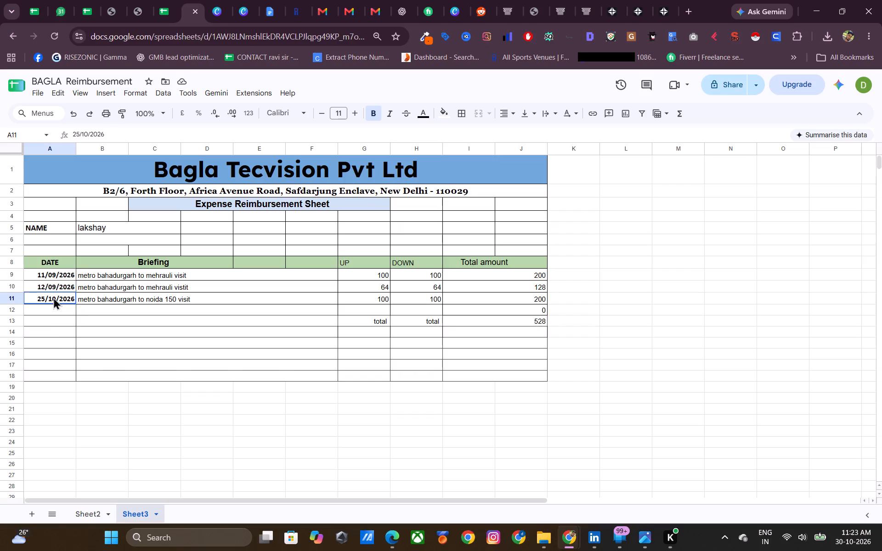
pyautogui.hotkey('ctrl', 'c')
pyautogui.click(55, 311)
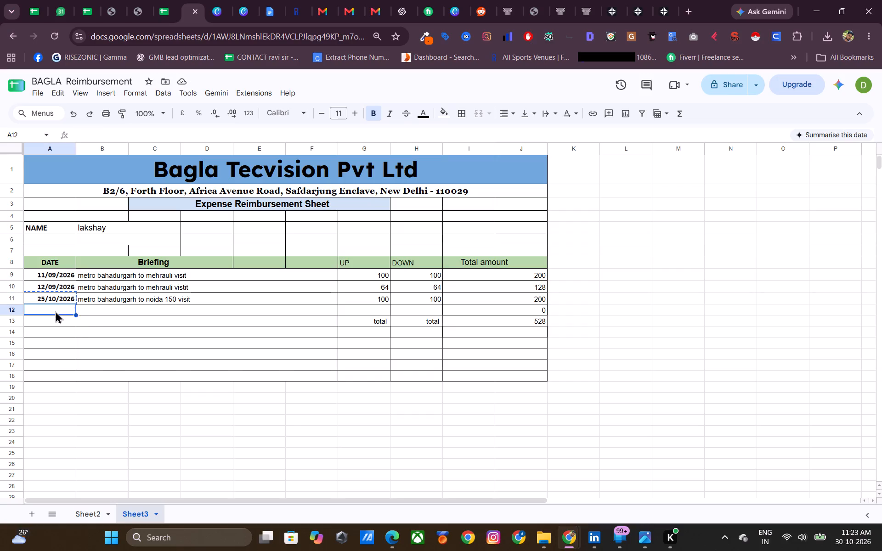
pyautogui.hotkey('ctrl', 'v')
pyautogui.click(110, 311)
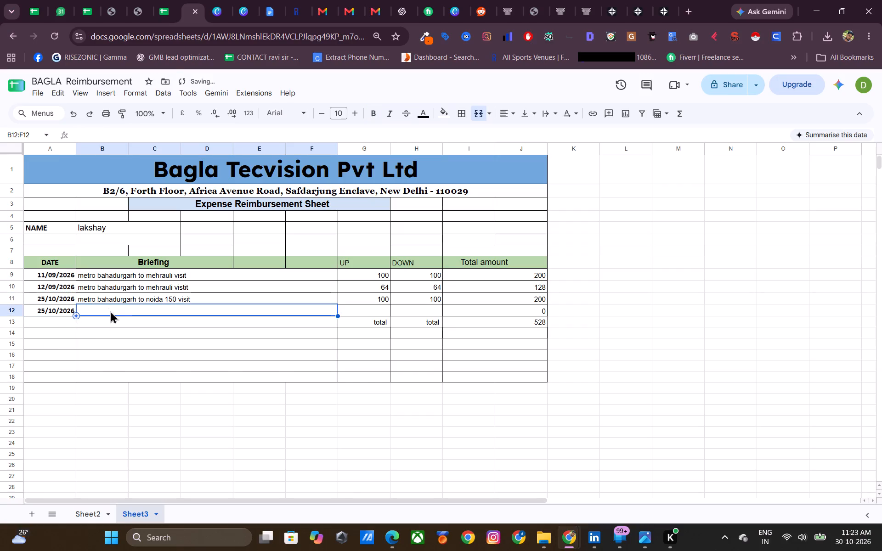
pyautogui.write('purchase food')
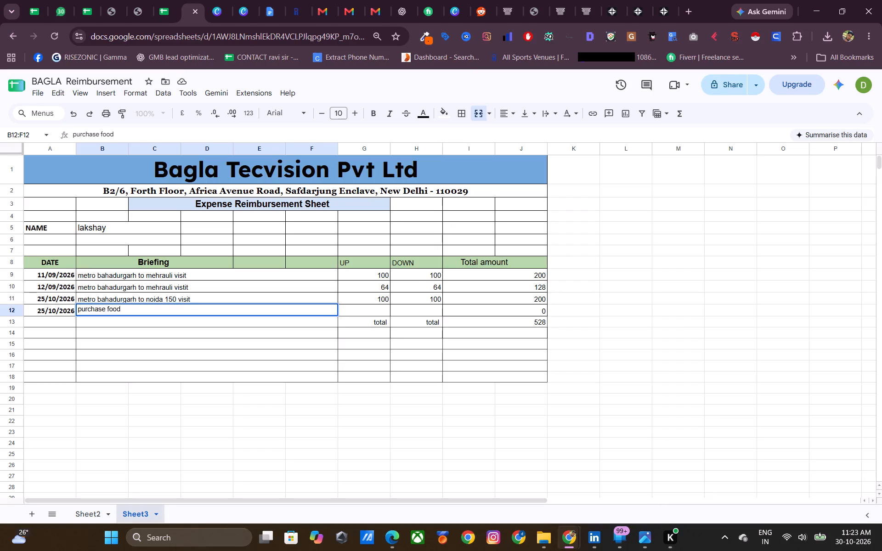
pyautogui.click(385, 311)
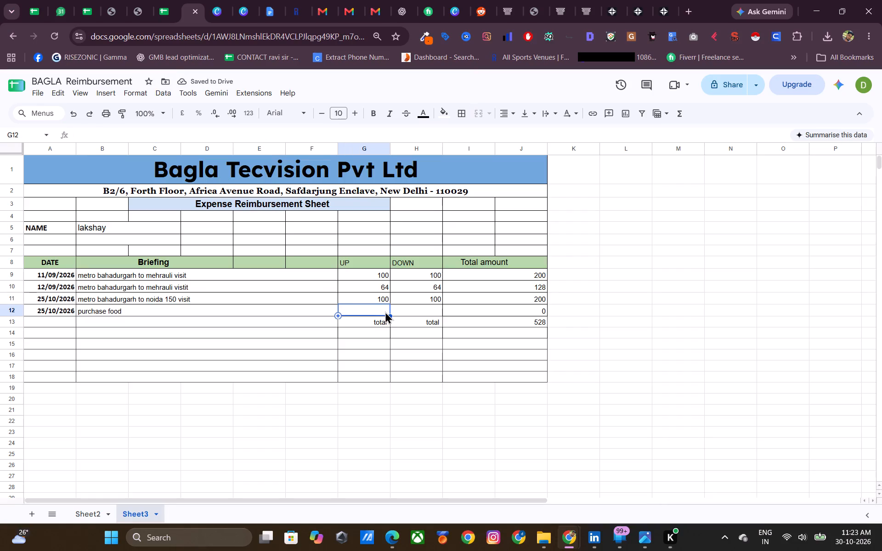
pyautogui.write('120')
pyautogui.click(411, 308)
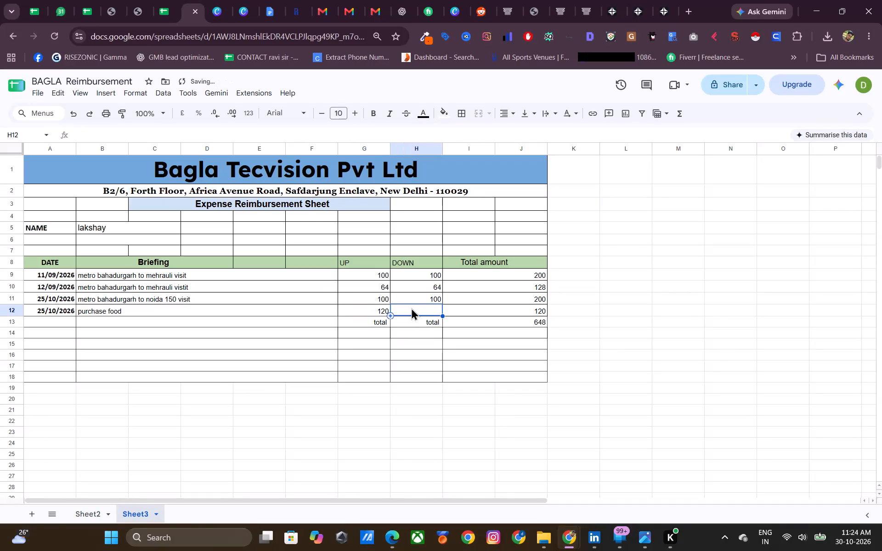
pyautogui.write('80')
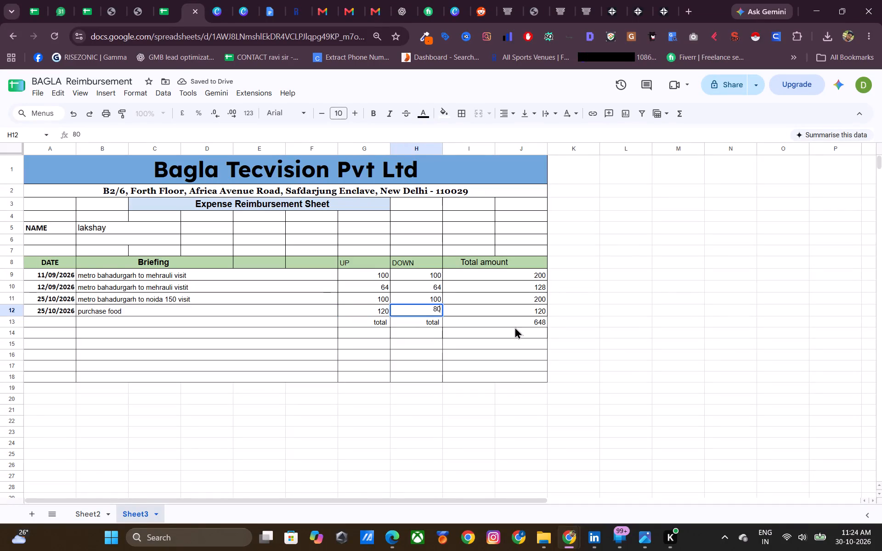
pyautogui.click(514, 326)
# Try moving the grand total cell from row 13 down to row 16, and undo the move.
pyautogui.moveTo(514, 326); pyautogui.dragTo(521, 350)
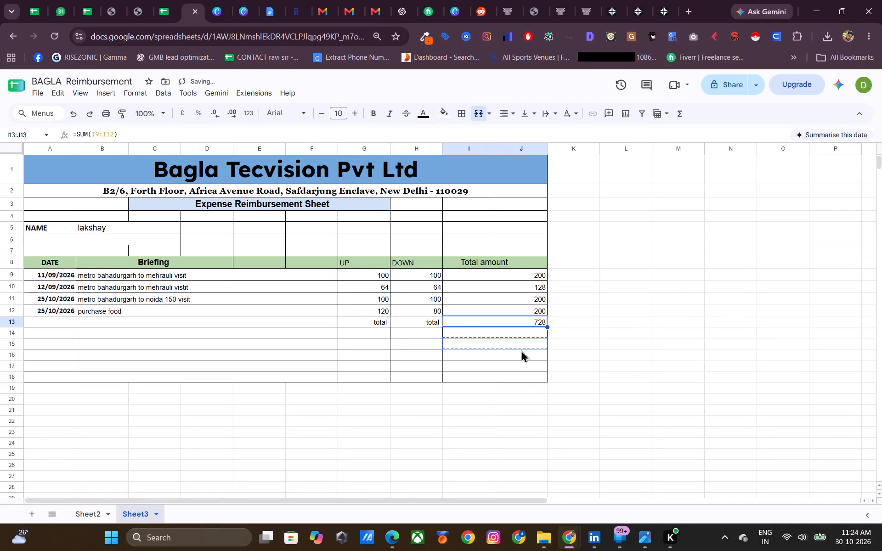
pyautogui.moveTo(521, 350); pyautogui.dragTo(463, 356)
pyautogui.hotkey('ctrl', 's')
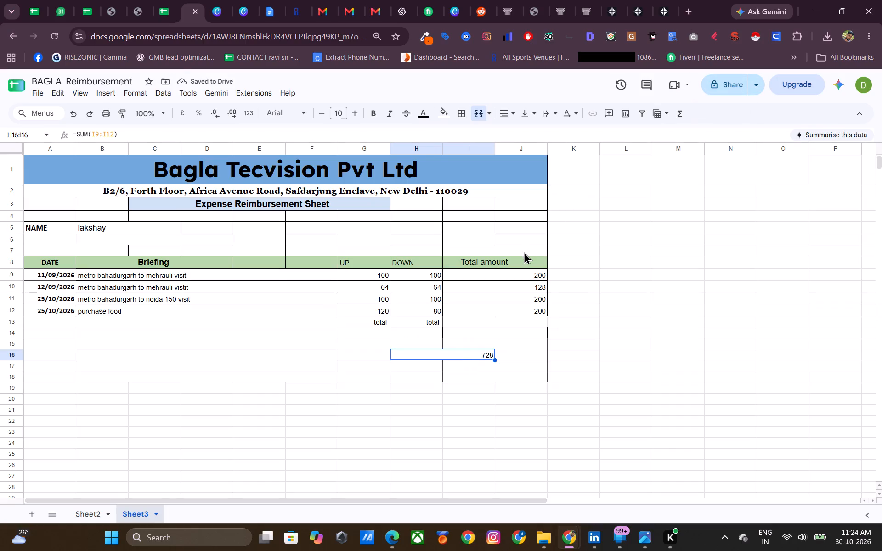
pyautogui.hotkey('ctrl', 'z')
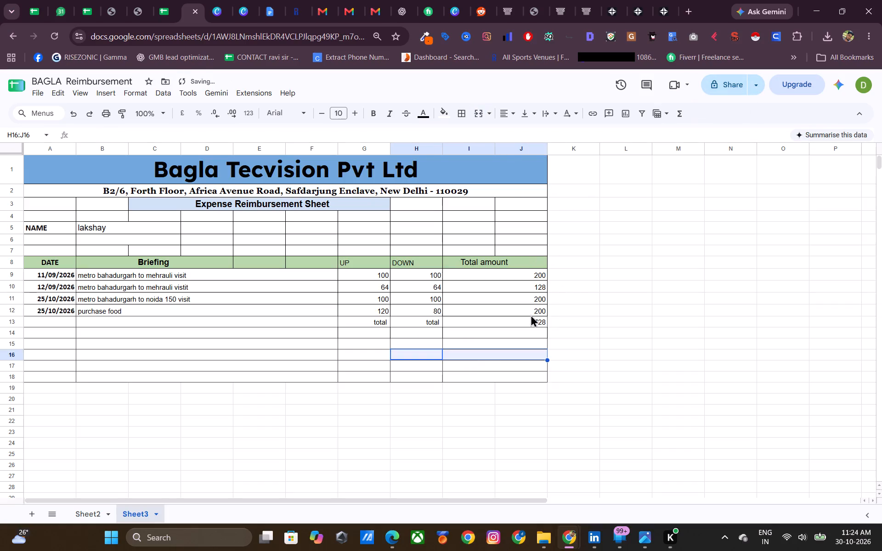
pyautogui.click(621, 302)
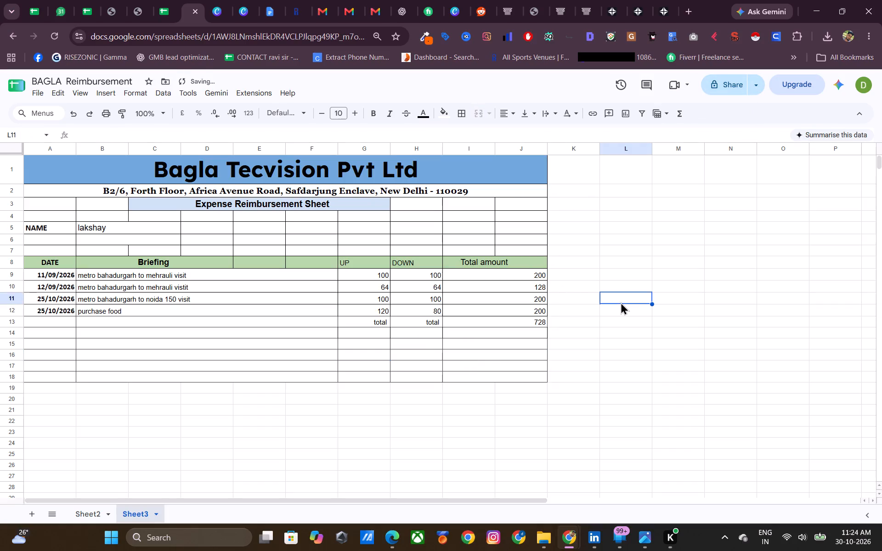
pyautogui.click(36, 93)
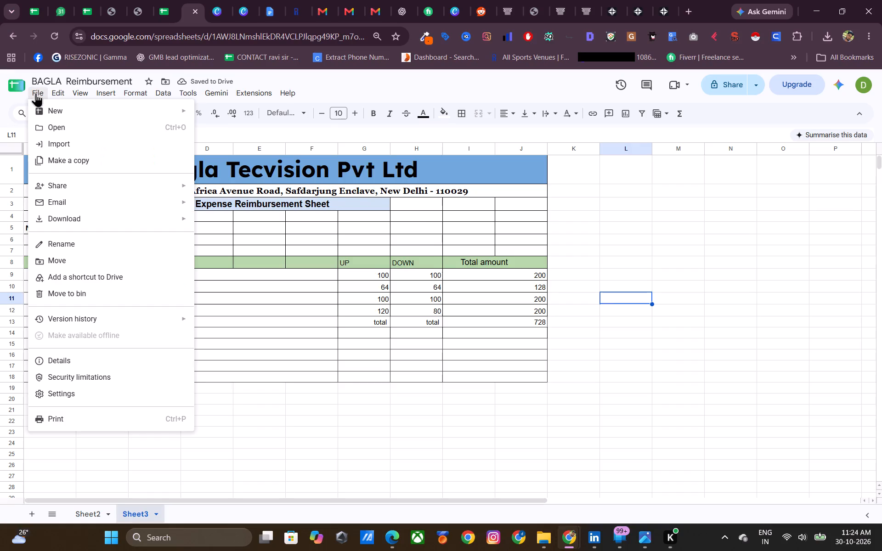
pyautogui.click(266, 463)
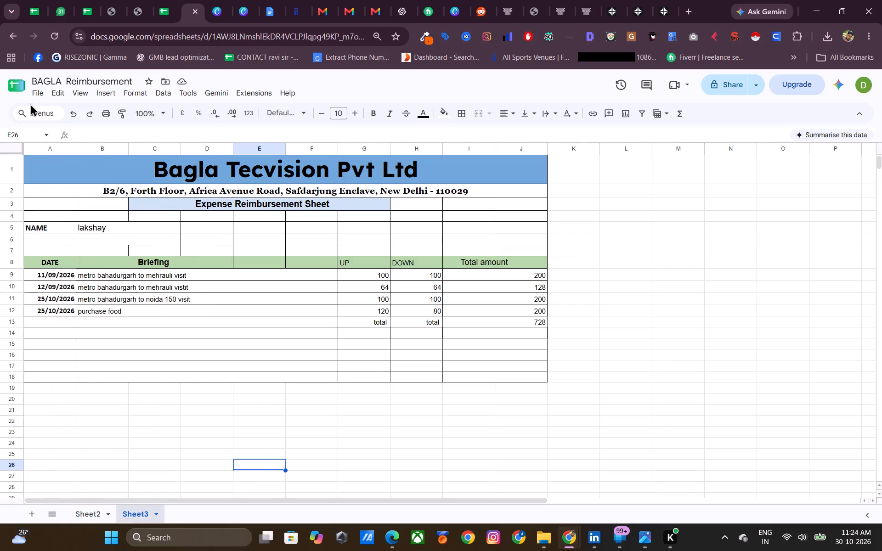
# Download only the current sheet, Sheet3, as a PDF in A4 landscape, fitted to width.
pyautogui.click(36, 94)
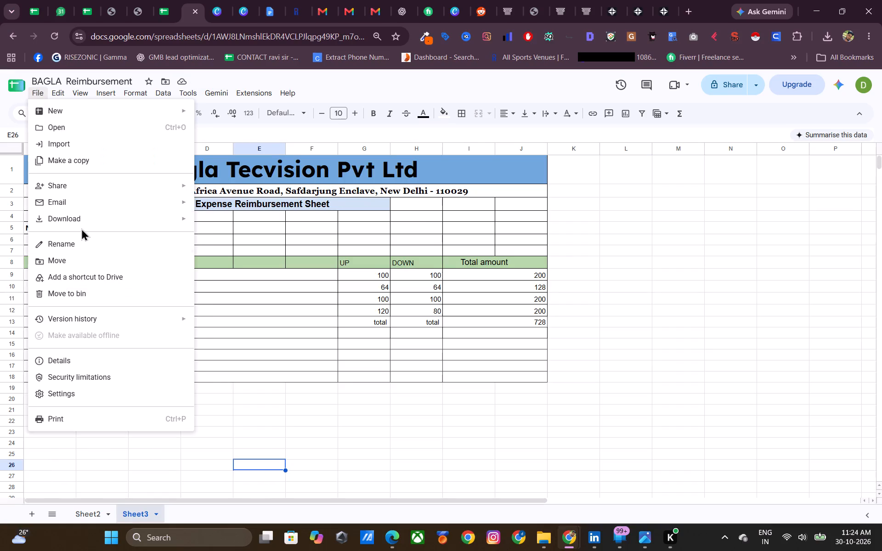
pyautogui.moveTo(79, 220); pyautogui.dragTo(222, 250)
pyautogui.click(222, 250)
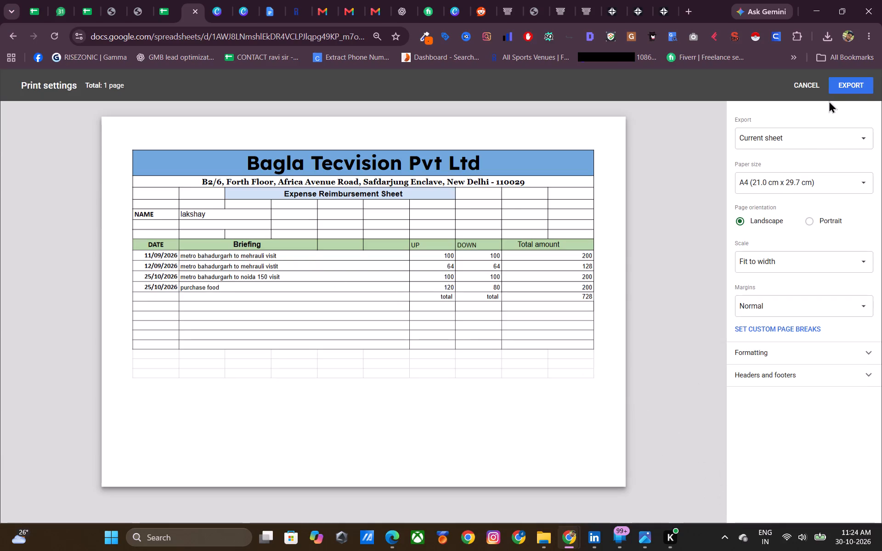
pyautogui.click(853, 90)
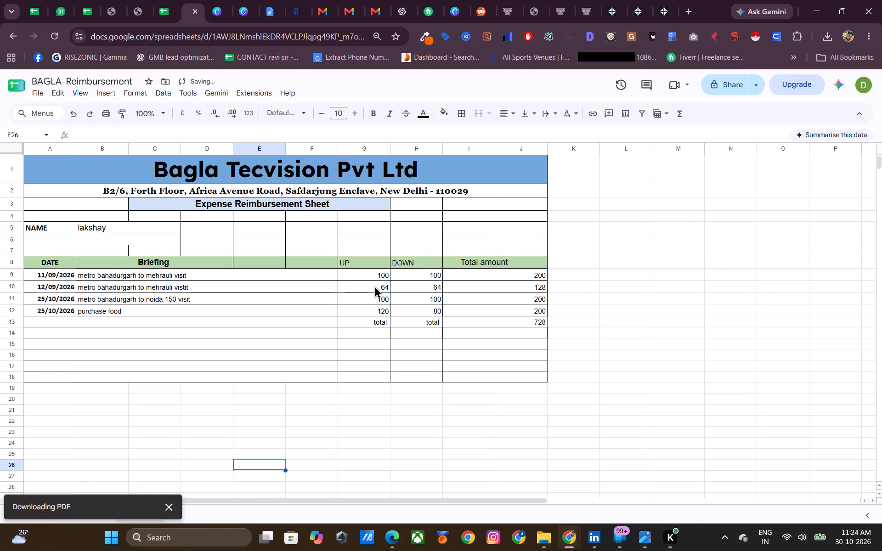
pyautogui.click(198, 480)
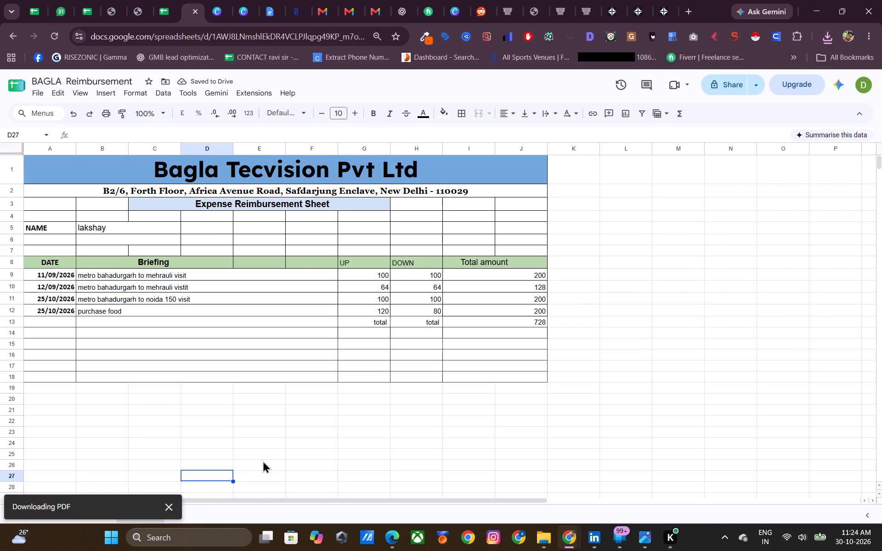
pyautogui.click(263, 461)
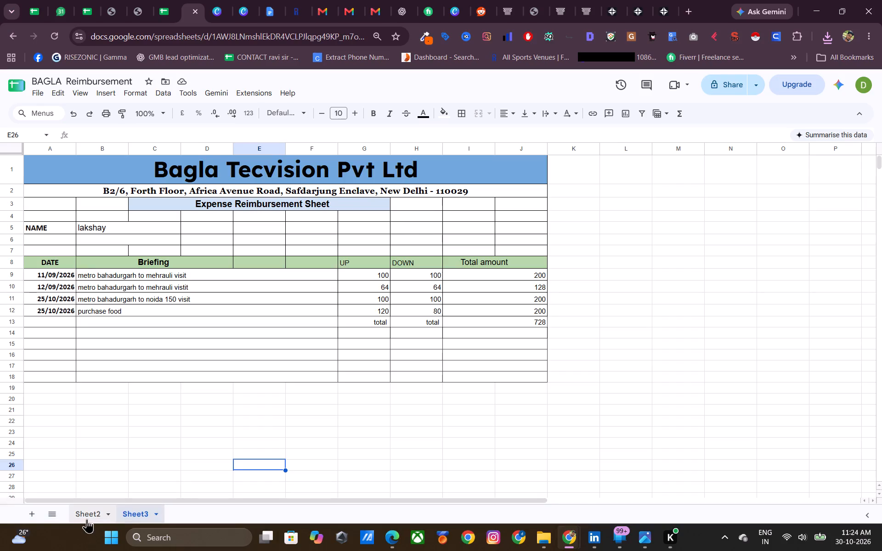
# On Sheet2, set the total amount of the 25/10/2026 "I PURCHASED FOOD" entry to 150+80.
pyautogui.click(87, 519)
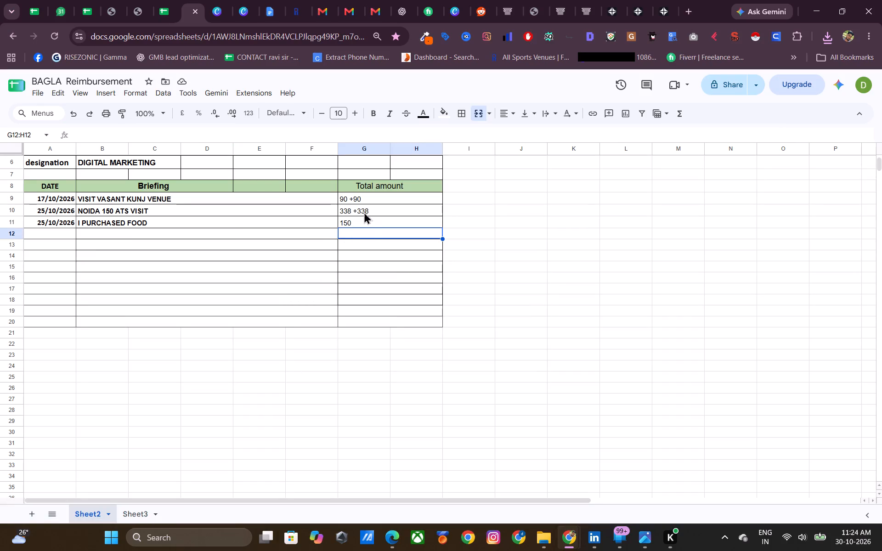
pyautogui.doubleClick(363, 222)
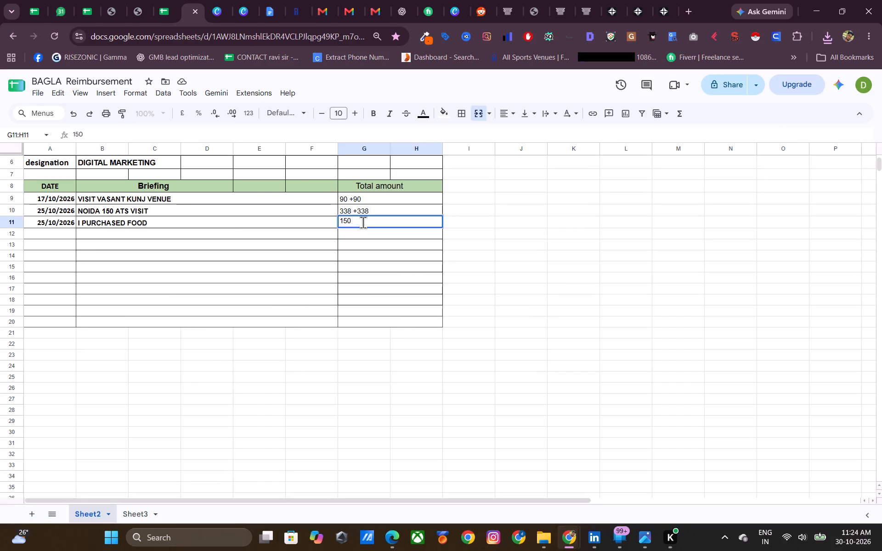
pyautogui.hotkey('shift', '+')
pyautogui.write('8-')
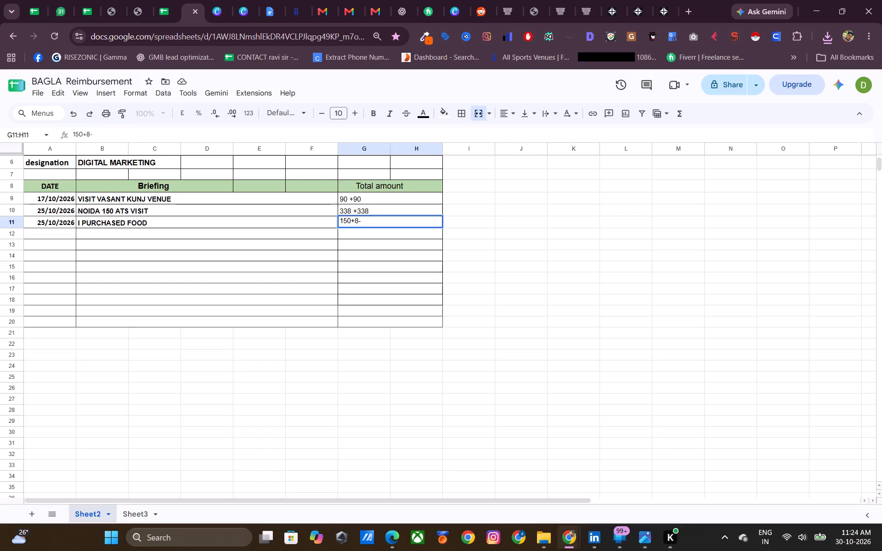
pyautogui.press('BackSpace')
pyautogui.press('0')
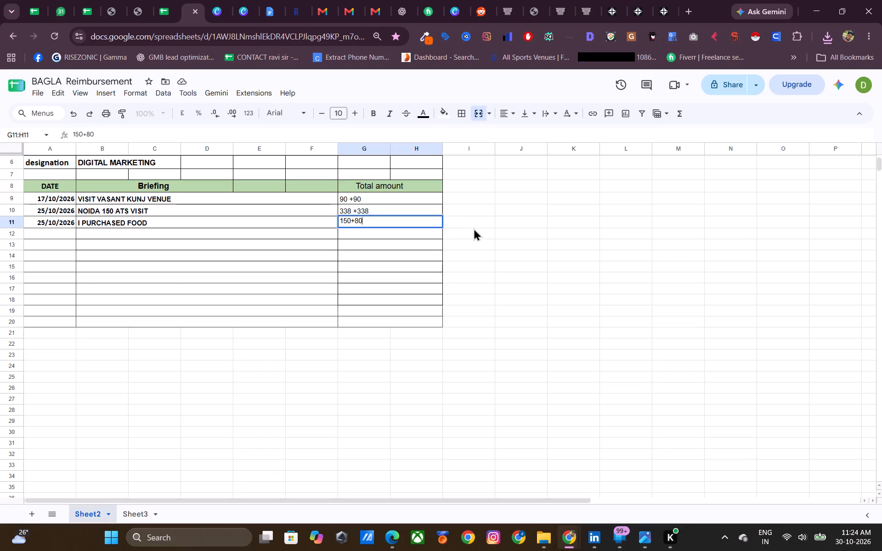
pyautogui.click(474, 228)
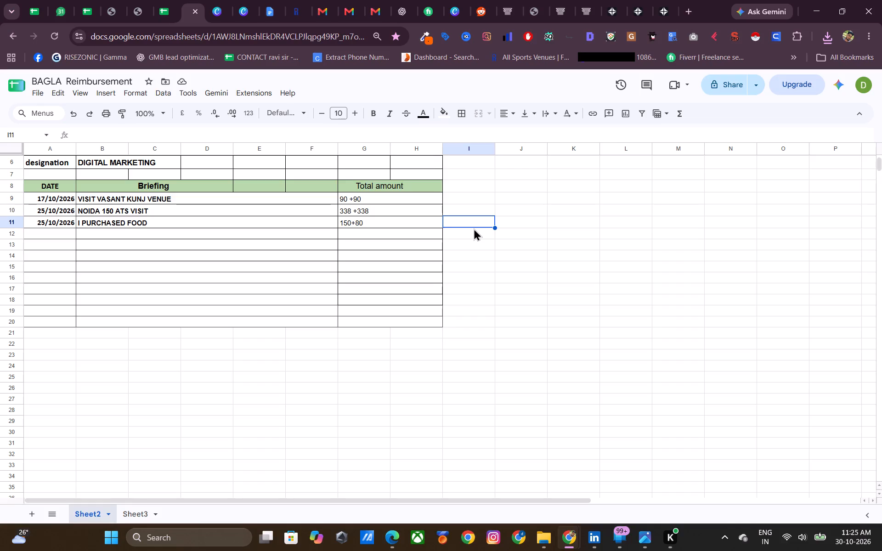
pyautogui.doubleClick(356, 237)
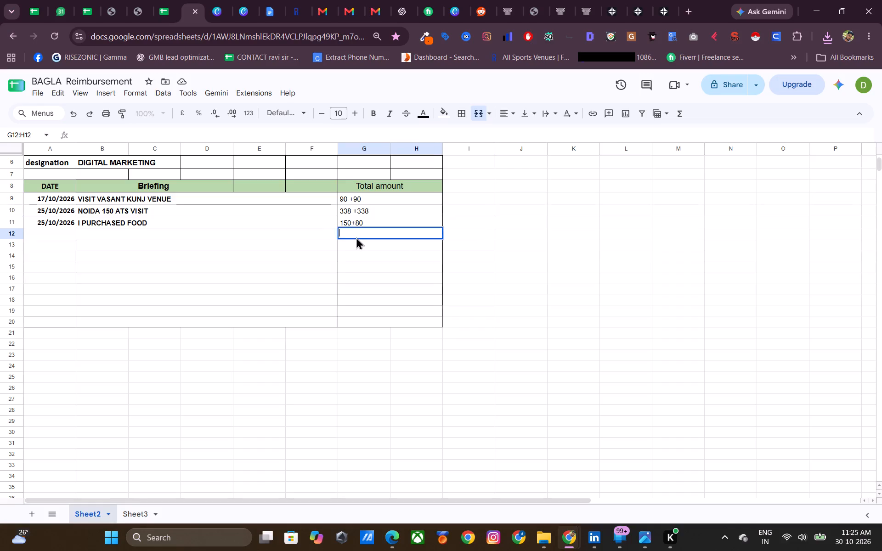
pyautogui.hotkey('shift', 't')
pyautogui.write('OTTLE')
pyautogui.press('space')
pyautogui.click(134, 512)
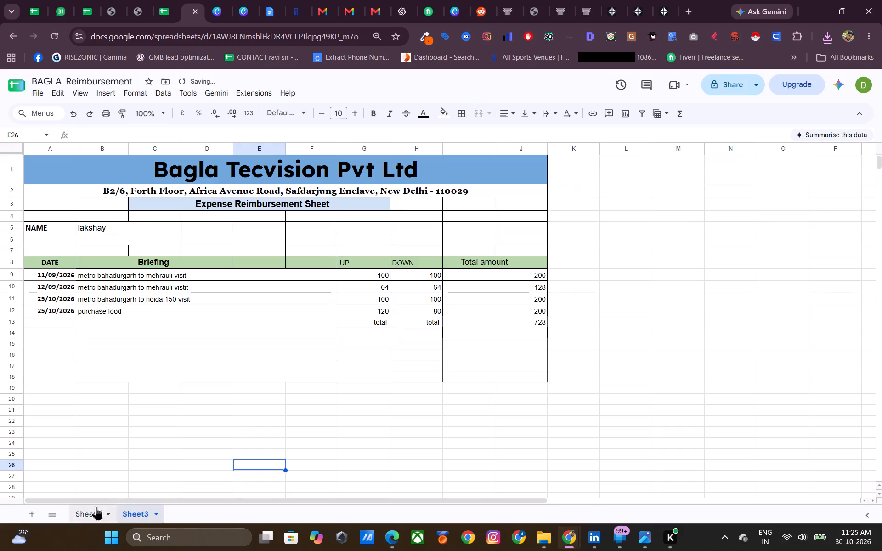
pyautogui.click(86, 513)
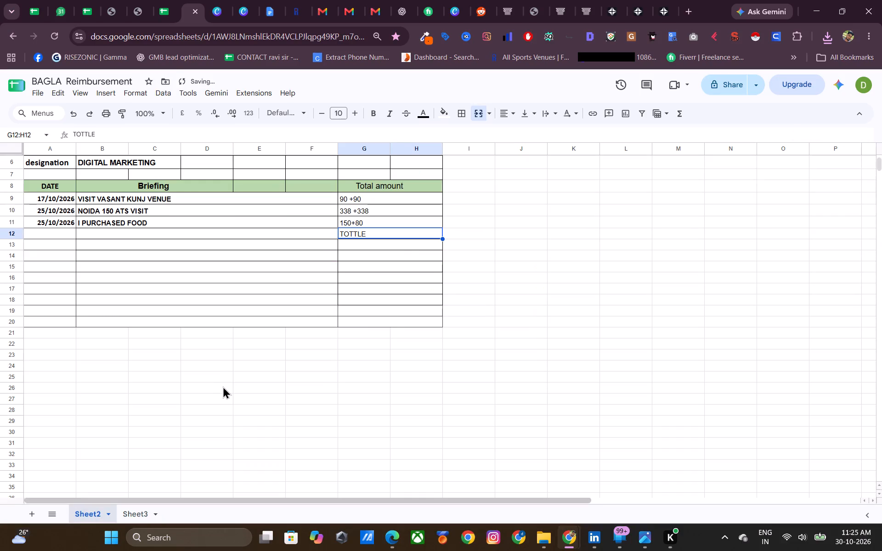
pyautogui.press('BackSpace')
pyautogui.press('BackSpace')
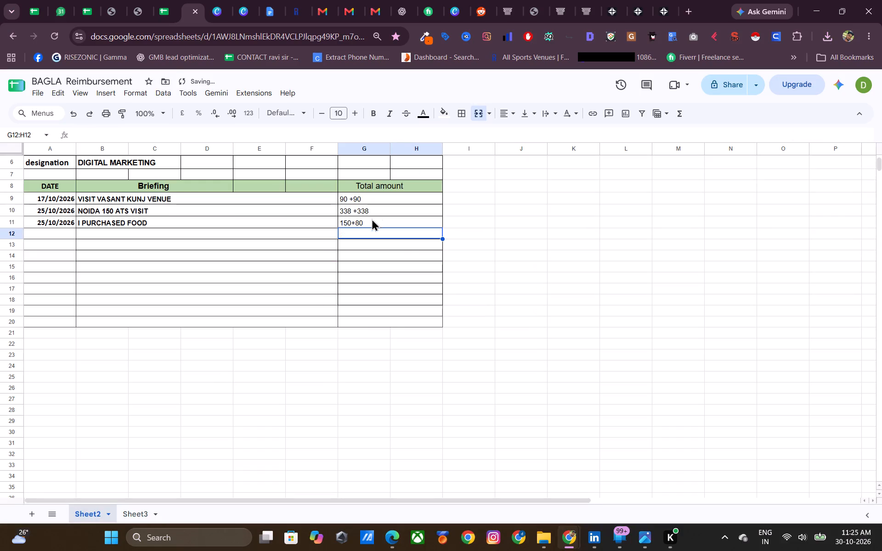
# Enter "TOTAL 1,086" in the Total amount column of Sheet2, directly below the food purchase entry in row 12.
pyautogui.doubleClick(349, 235)
pyautogui.doubleClick(349, 235)
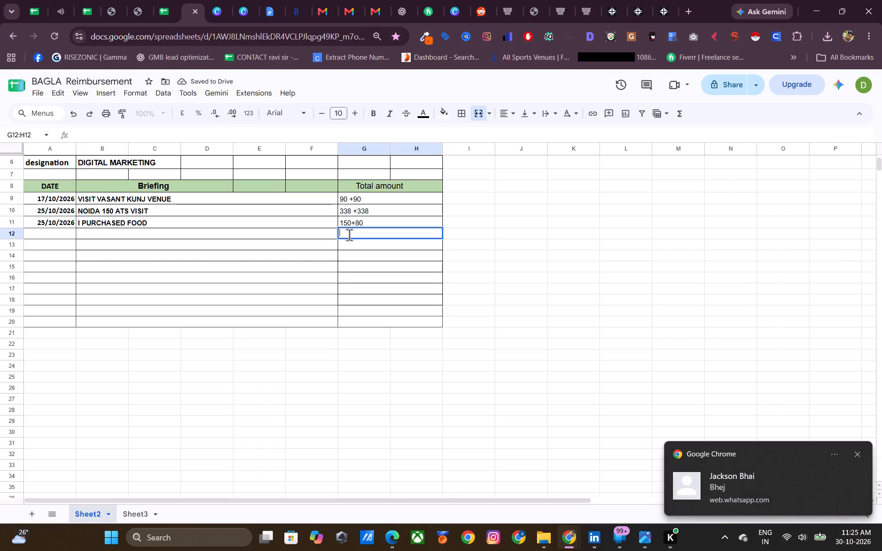
pyautogui.write('TOTAL')
pyautogui.press('space')
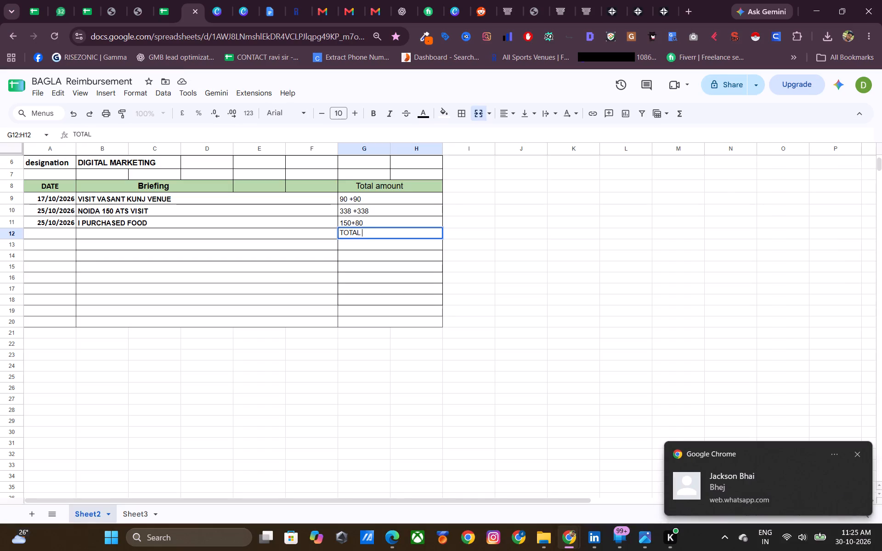
pyautogui.press('1')
pyautogui.press(',')
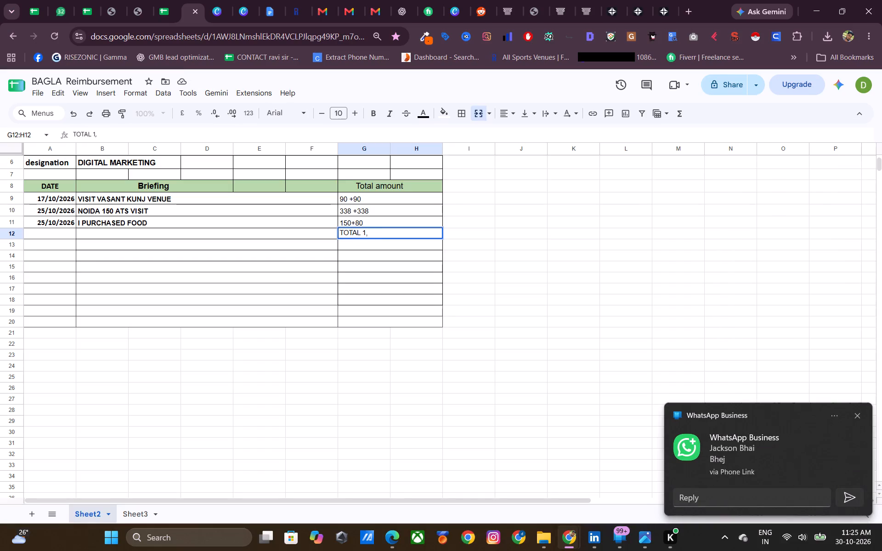
pyautogui.press('8')
pyautogui.press('BackSpace')
pyautogui.press('0')
pyautogui.write('86')
pyautogui.press('Return')
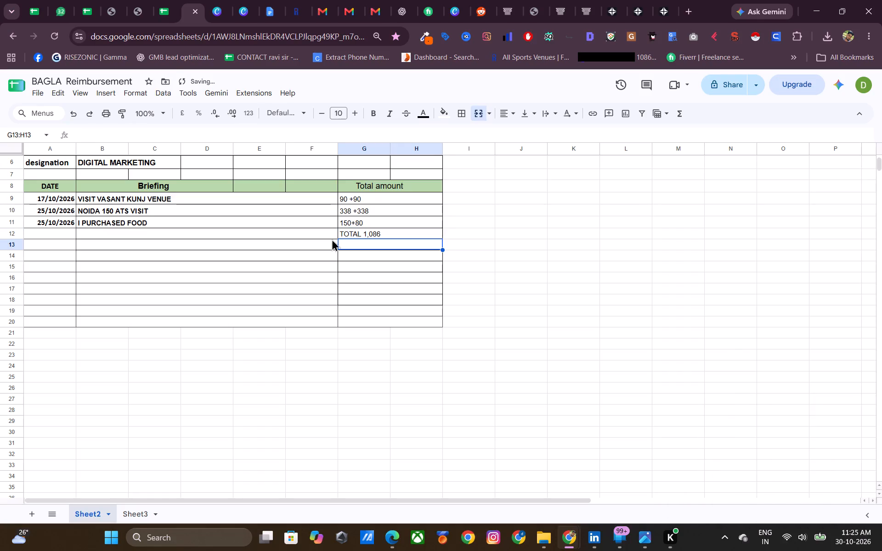
pyautogui.scroll(3, 125, 209)
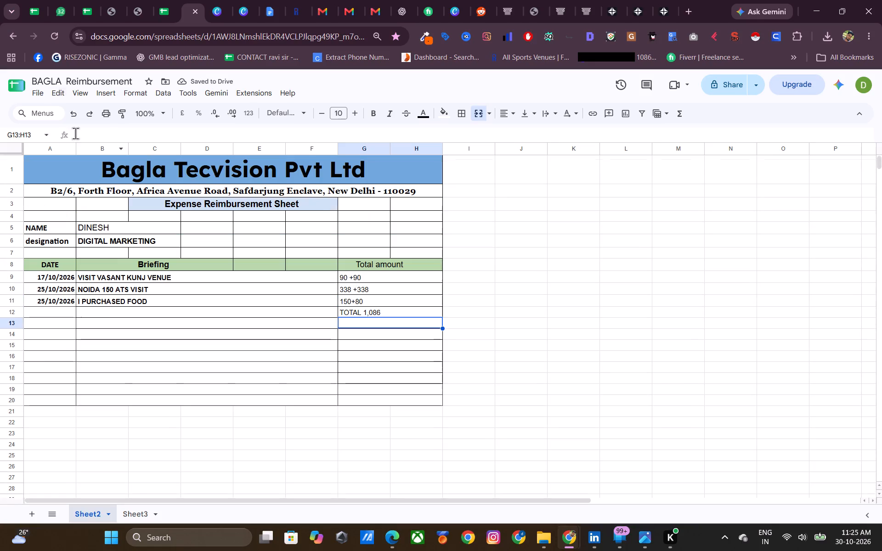
# Download the current sheet, Sheet2, with the updated expense entries, as a PDF.
pyautogui.click(35, 93)
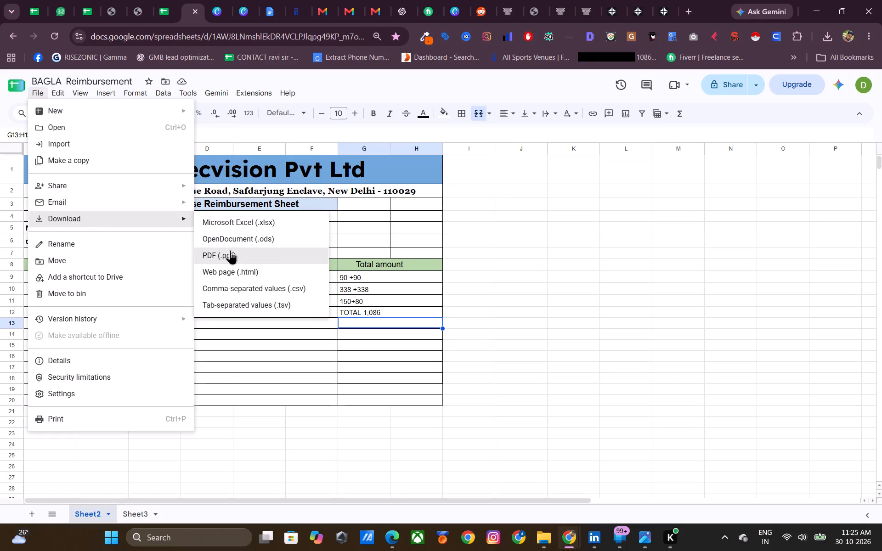
pyautogui.click(230, 250)
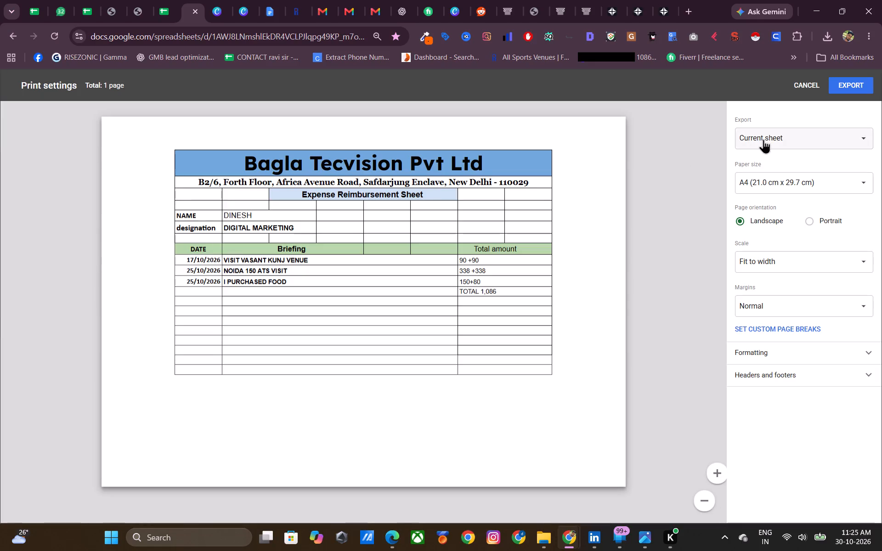
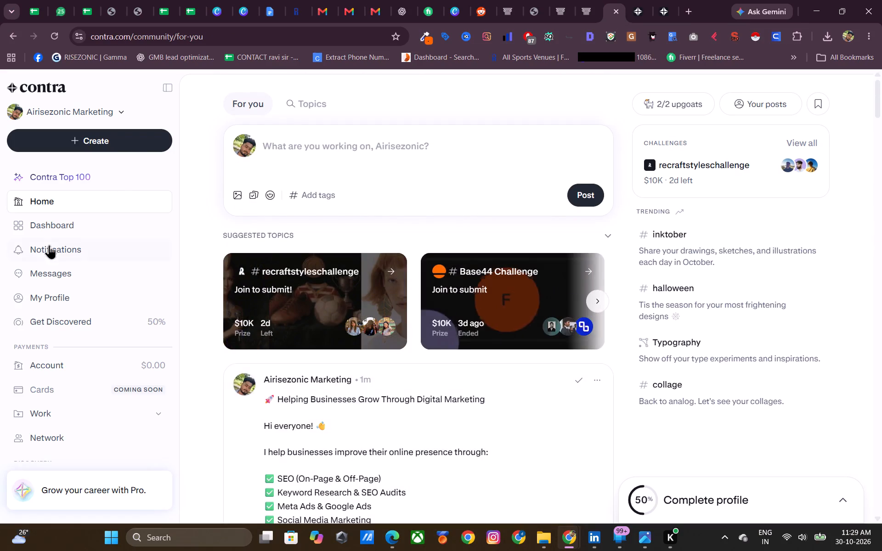
# Open the Contra home feed and reload the page to refresh its content.
pyautogui.click(51, 204)
pyautogui.click(51, 38)
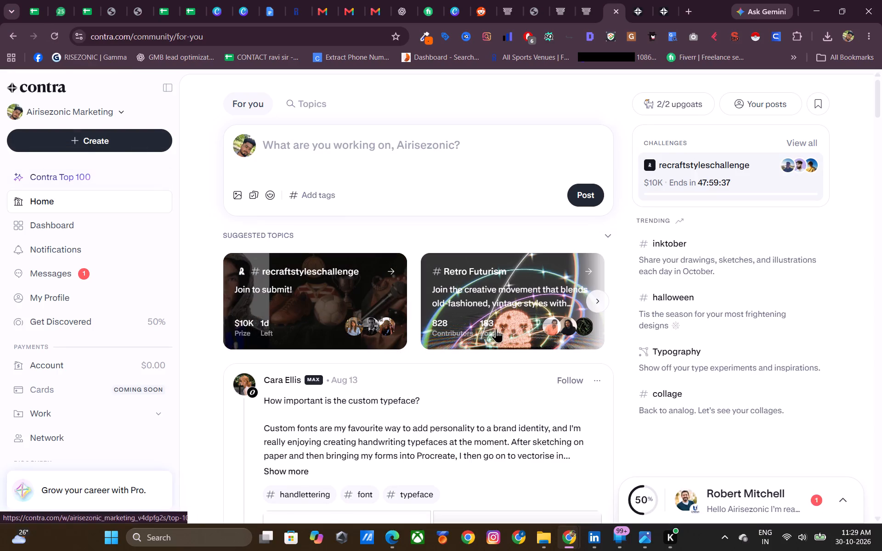
pyautogui.click(750, 513)
pyautogui.click(662, 278)
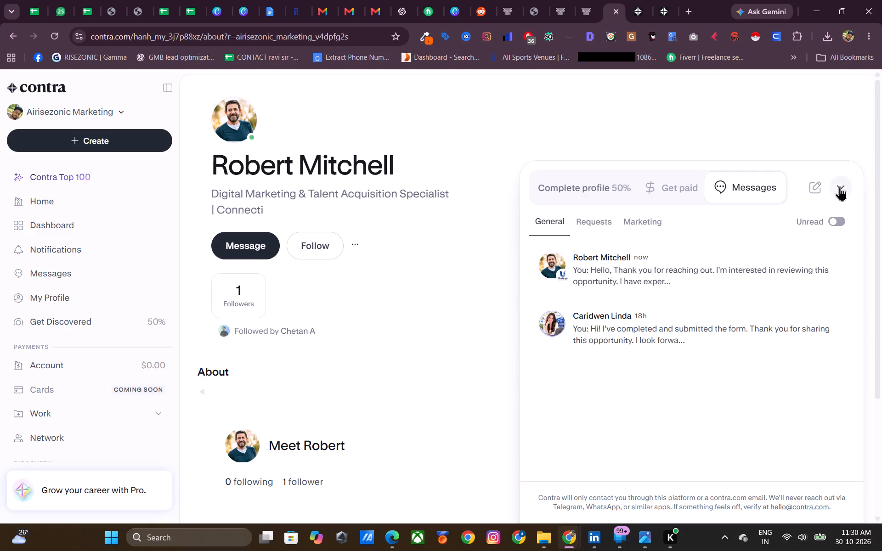
pyautogui.click(840, 186)
pyautogui.scroll(-1, 670, 402)
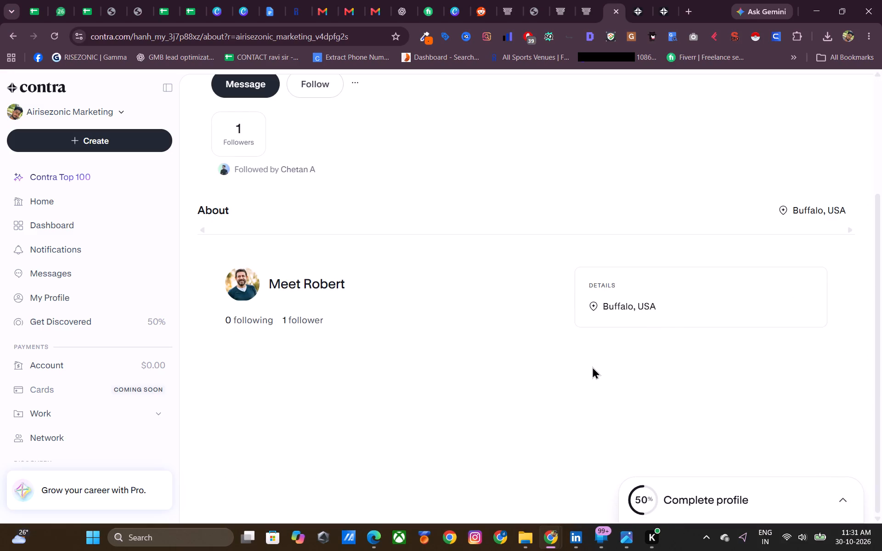
# On Sheet3 of the BAGLA Reimbursement spreadsheet, clear the date, briefing, UP, DOWN and total amount of the 12/09/2026 entry in row 10.
pyautogui.click(170, 11)
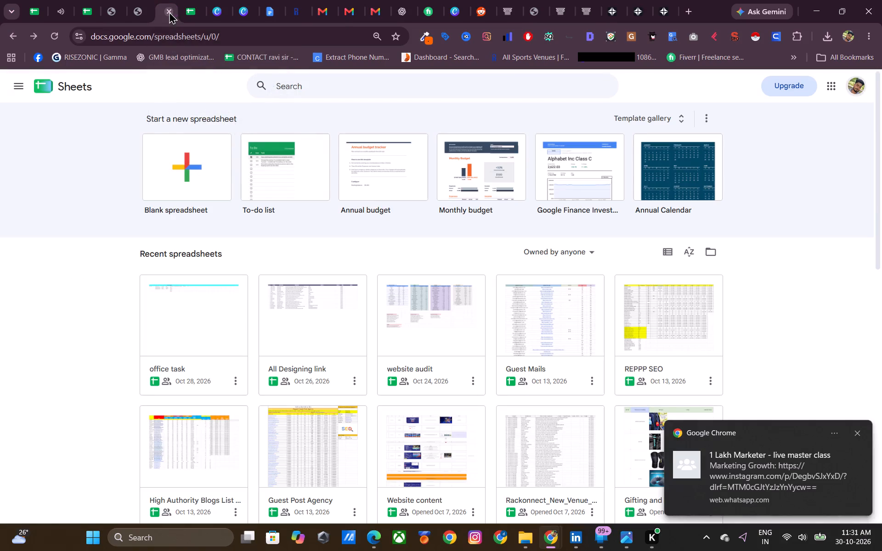
pyautogui.click(193, 6)
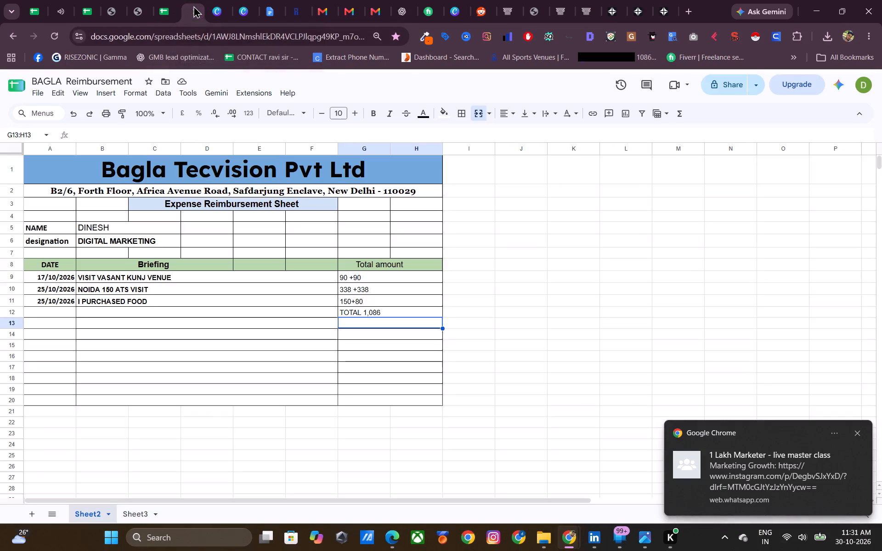
pyautogui.click(140, 504)
pyautogui.click(136, 518)
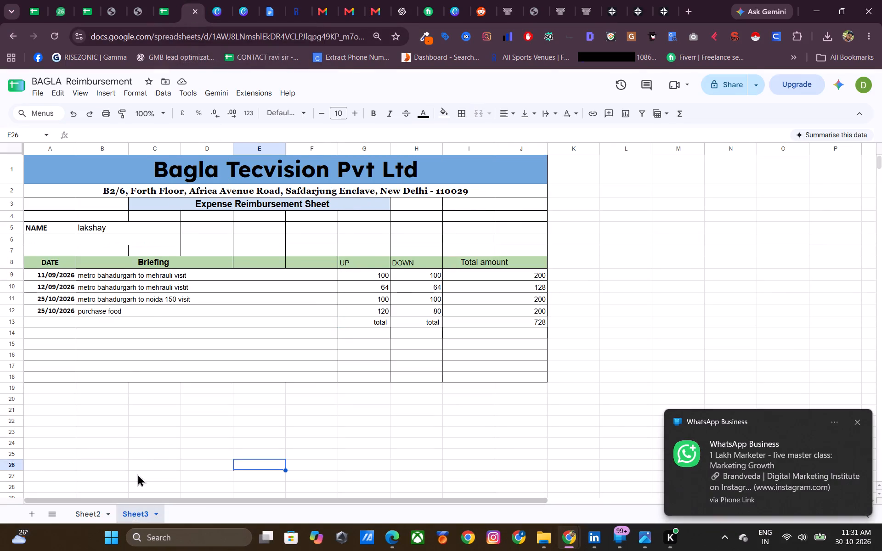
pyautogui.click(119, 285)
pyautogui.press('BackSpace')
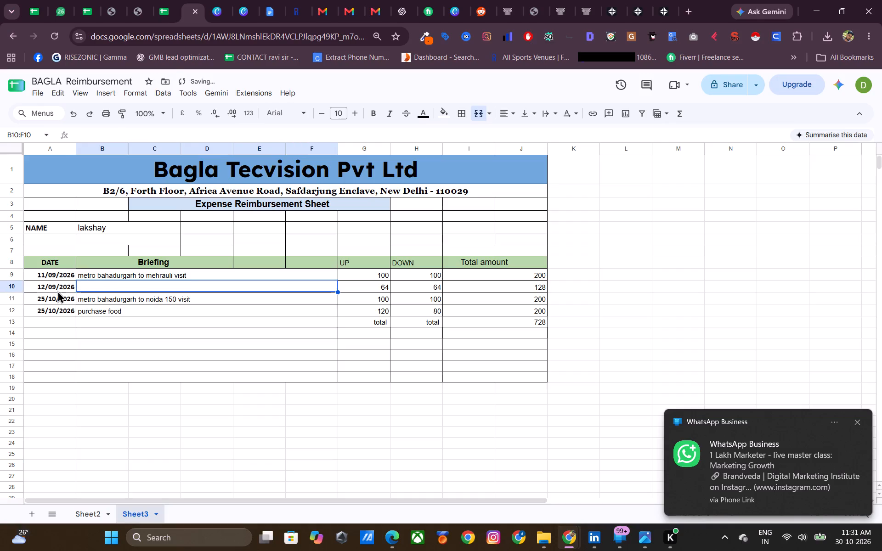
pyautogui.click(54, 287)
pyautogui.press('BackSpace')
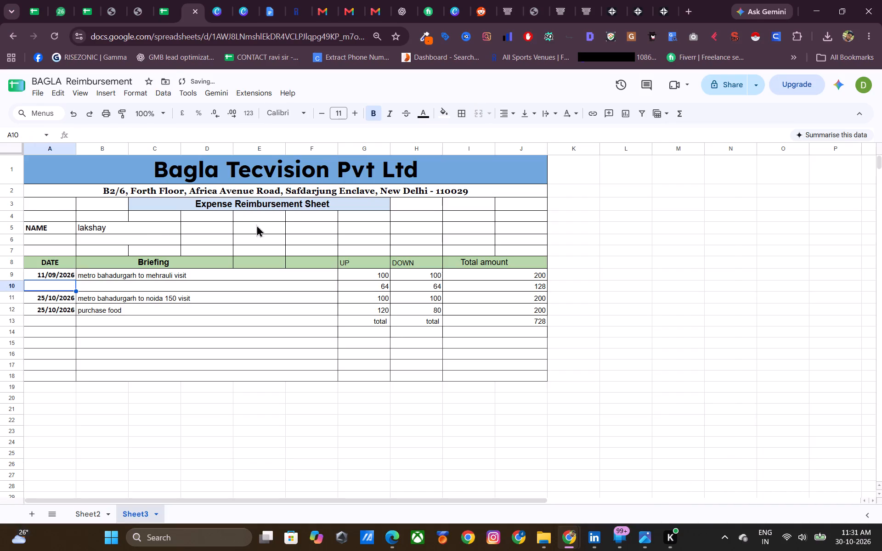
pyautogui.click(372, 287)
pyautogui.press('BackSpace')
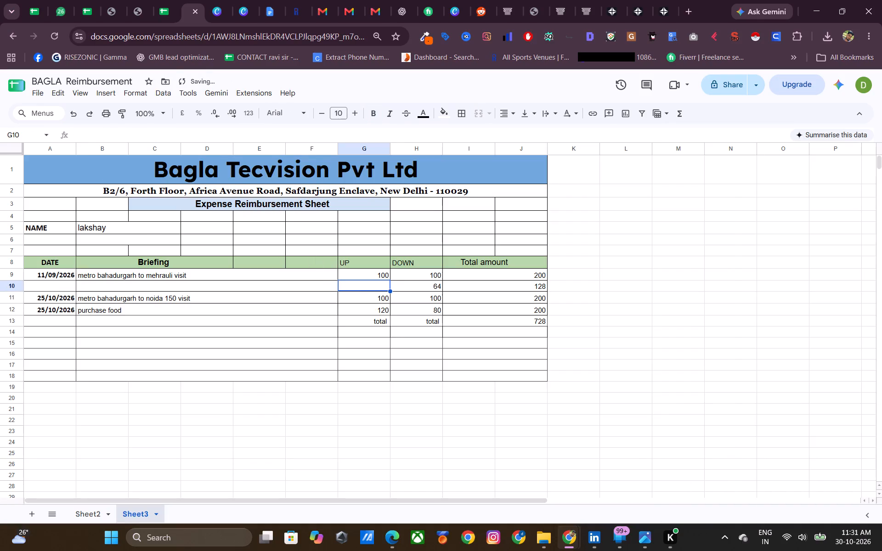
pyautogui.click(435, 284)
pyautogui.press('BackSpace')
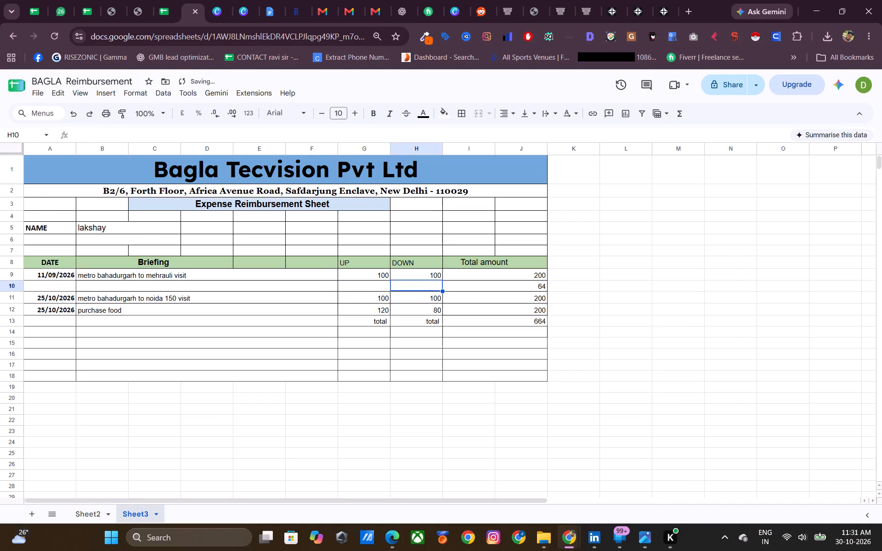
pyautogui.click(532, 286)
pyautogui.press('BackSpace')
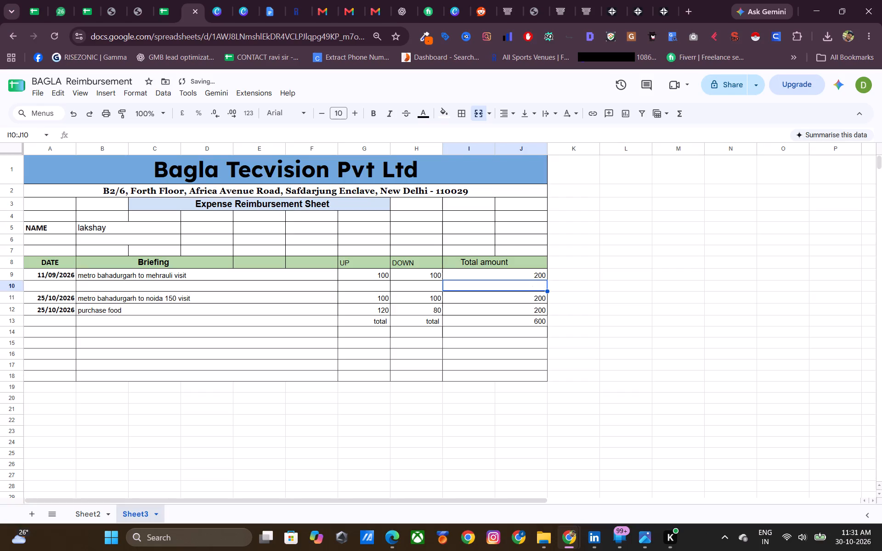
# Set both the UP and DOWN amounts of the 11/09/2026 metro to Mehrauli entry to 64.
pyautogui.click(372, 275)
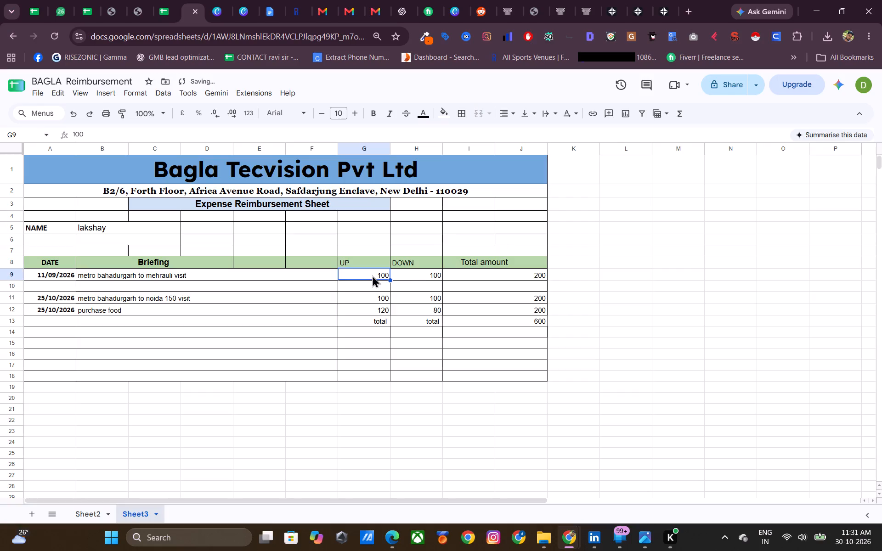
pyautogui.press('BackSpace')
pyautogui.write('64')
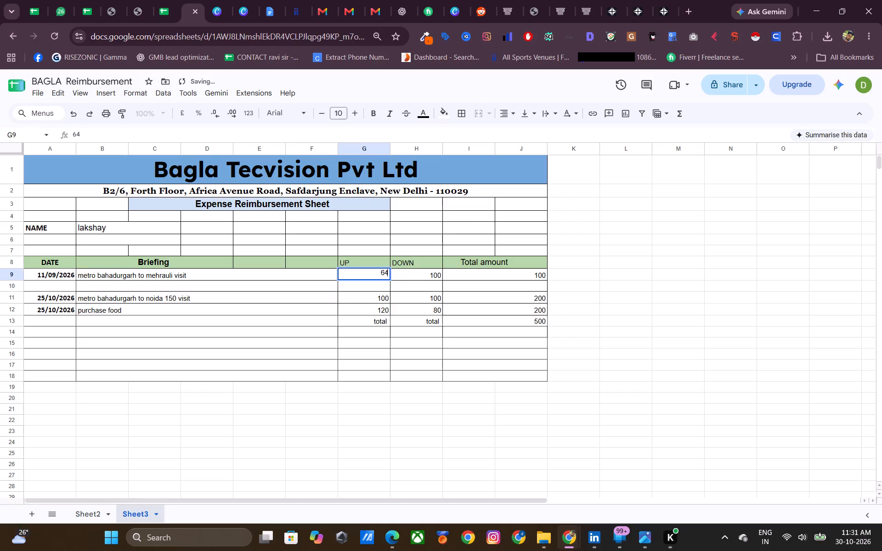
pyautogui.click(428, 272)
pyautogui.press('BackSpace')
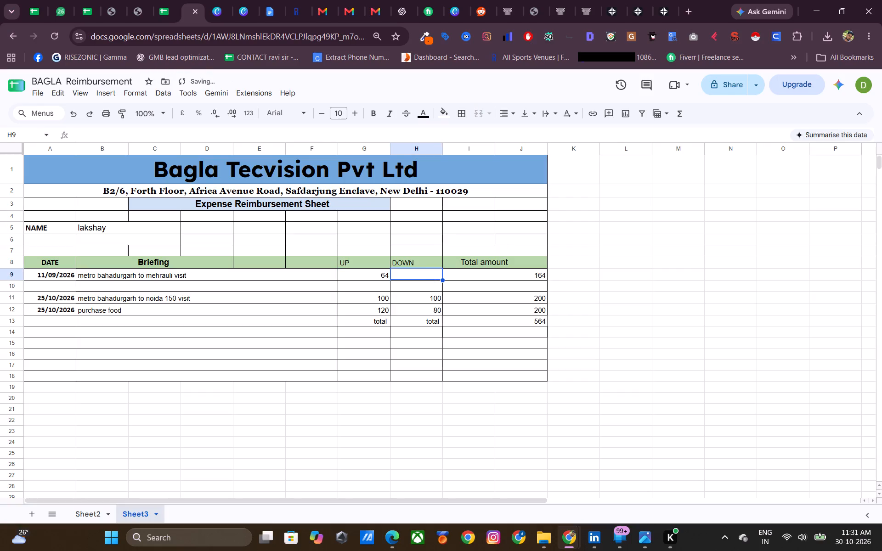
pyautogui.write('64')
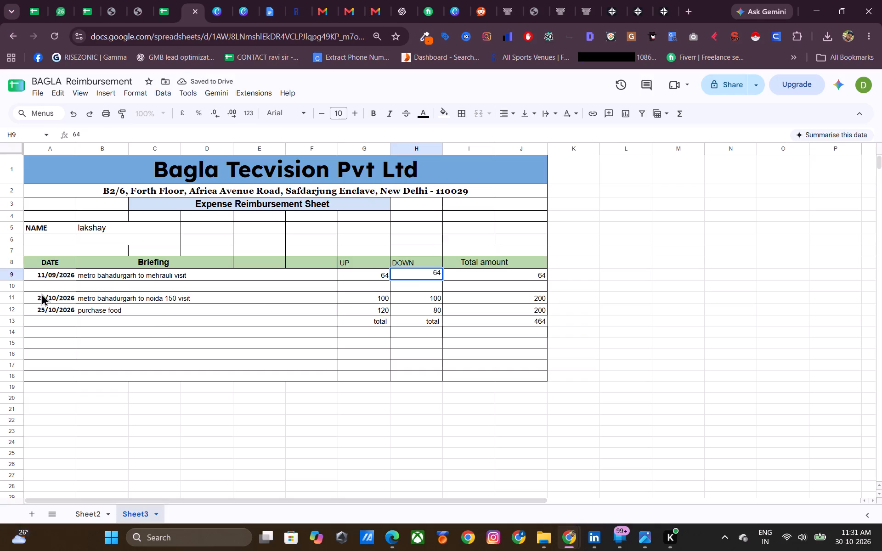
# Copy rows 11 and 12, the two 25/10/2026 entries, and paste them starting at the empty row 10.
pyautogui.click(41, 293)
pyautogui.keyDown('shift'); pyautogui.click(45, 310); pyautogui.keyUp('shift')
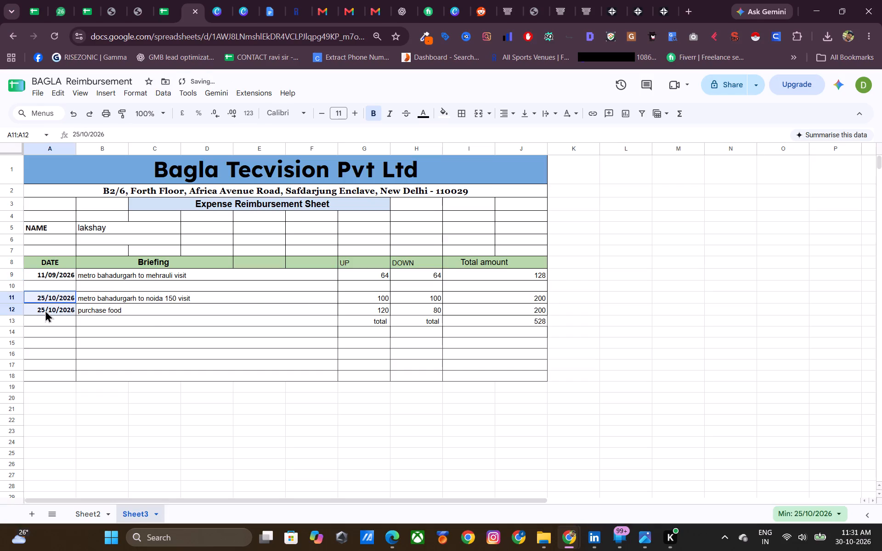
pyautogui.click(7, 299)
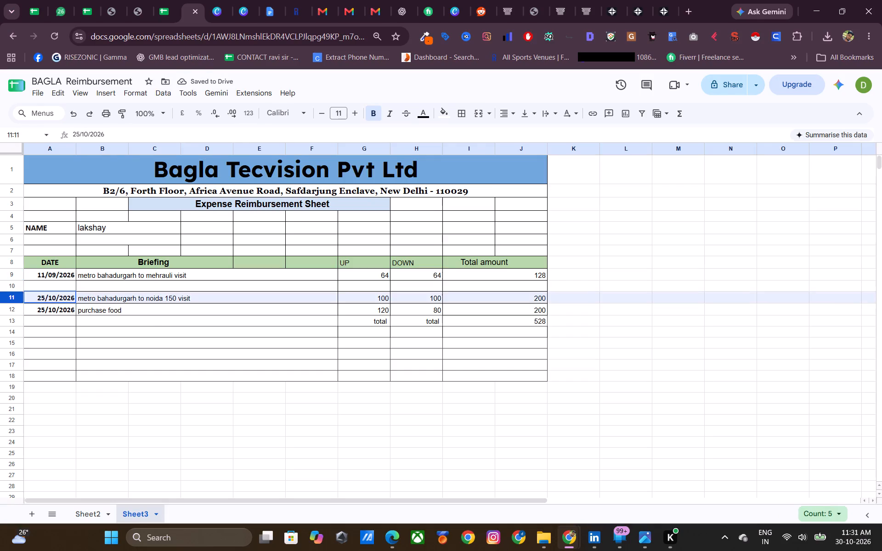
pyautogui.keyDown('shift'); pyautogui.click(10, 309); pyautogui.keyUp('shift')
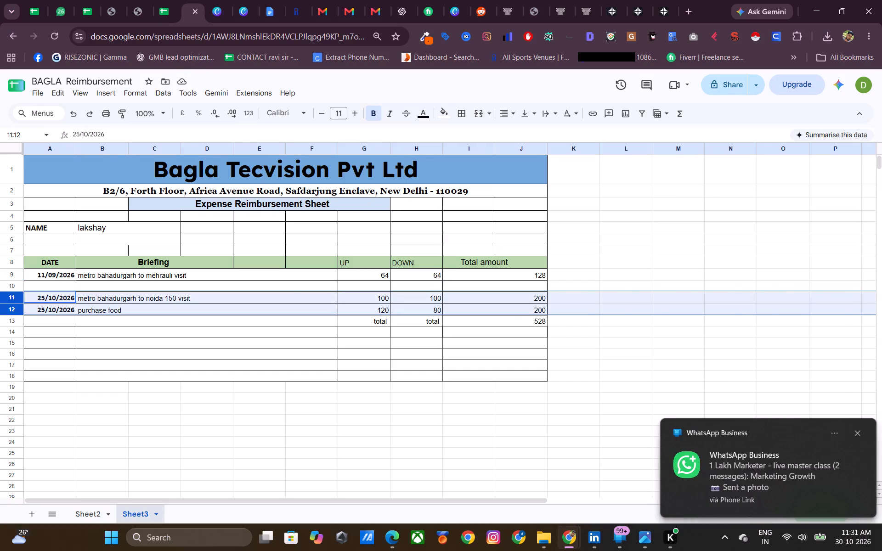
pyautogui.hotkey('ctrl', 'c')
pyautogui.click(71, 284)
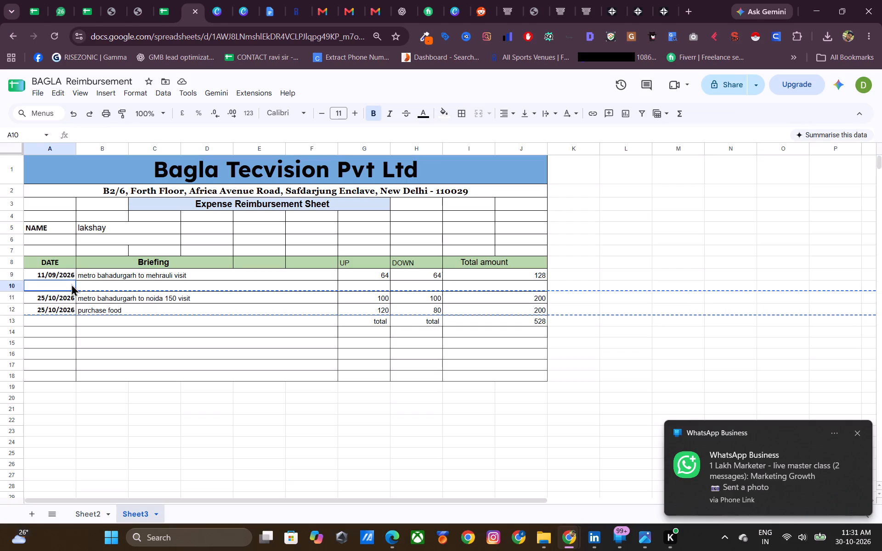
pyautogui.hotkey('ctrl', 'v')
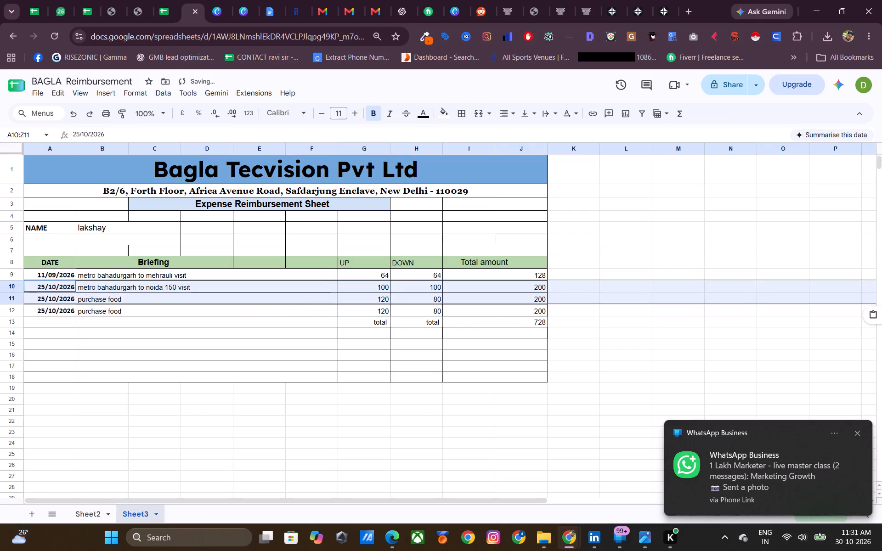
# Clear the date, briefing, UP and DOWN amounts of the duplicate 25/10/2026 purchase food entry in row 12.
pyautogui.click(58, 309)
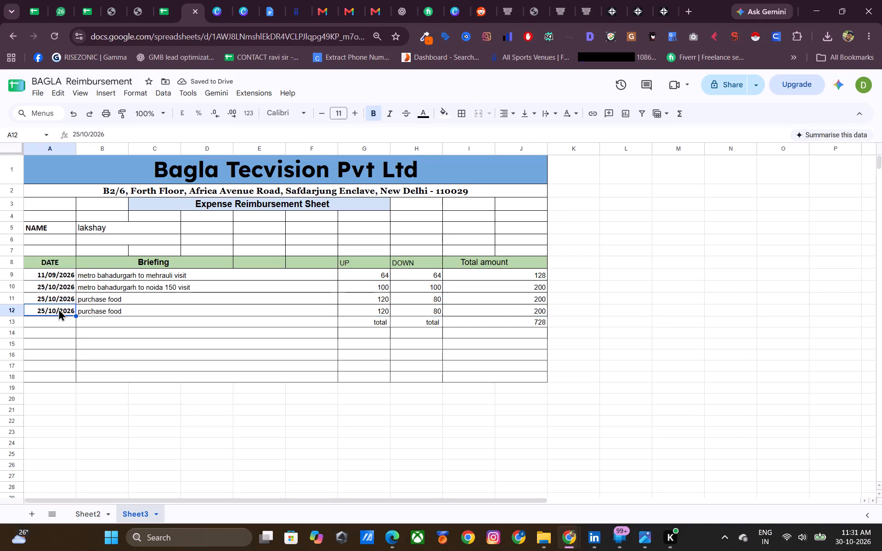
pyautogui.press('BackSpace')
pyautogui.click(104, 309)
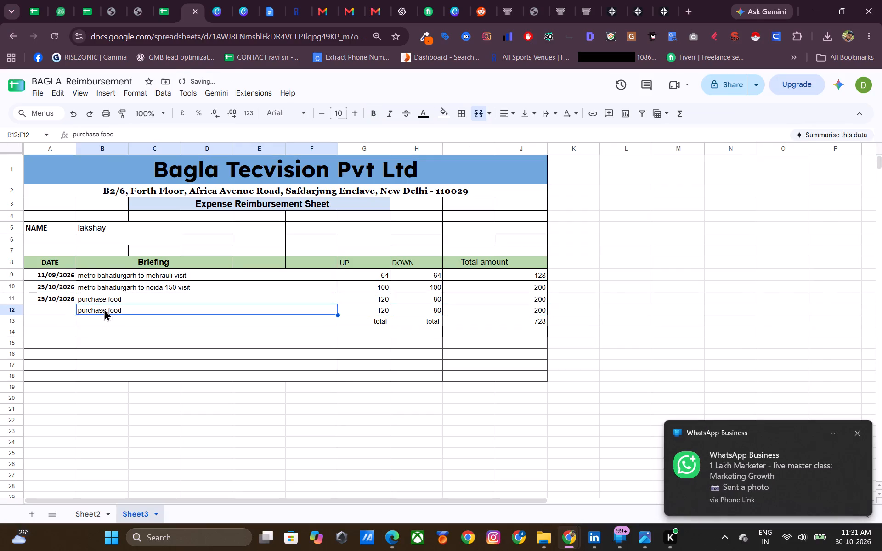
pyautogui.press('BackSpace')
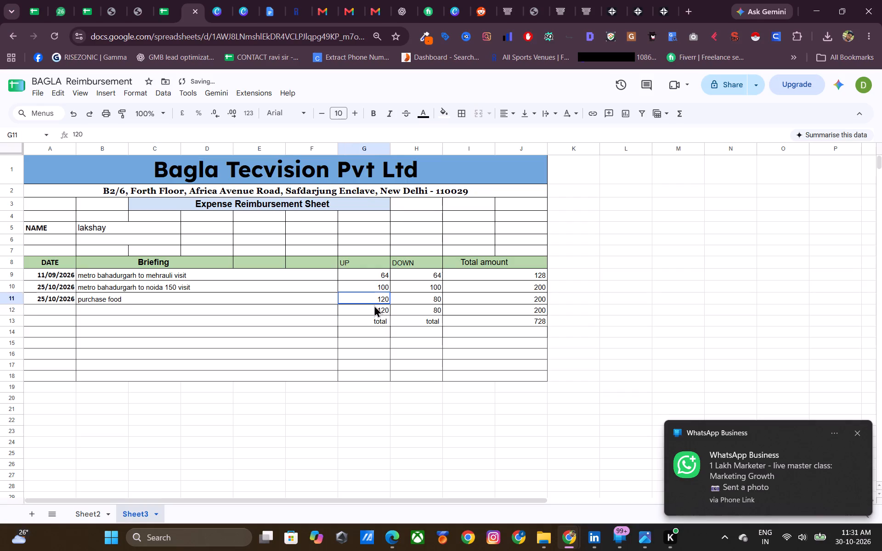
pyautogui.click(374, 305)
pyautogui.click(382, 311)
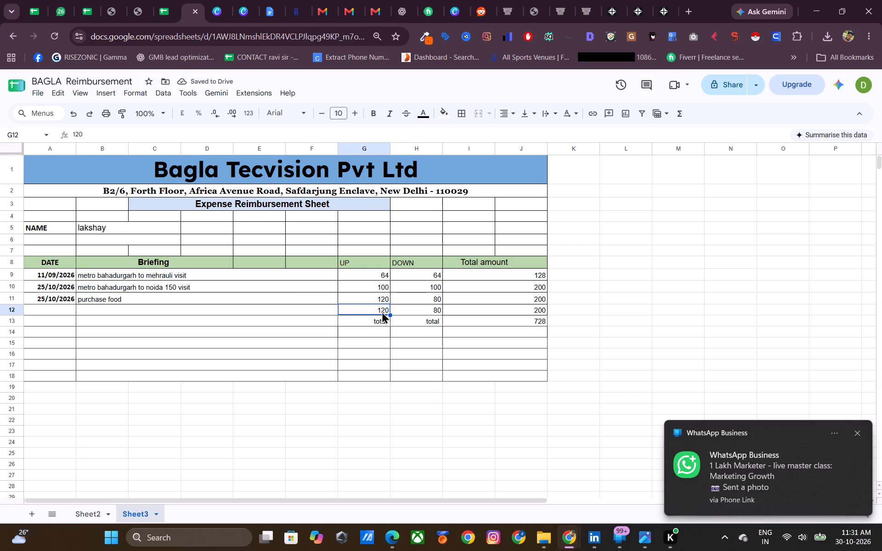
pyautogui.press('BackSpace')
pyautogui.click(431, 310)
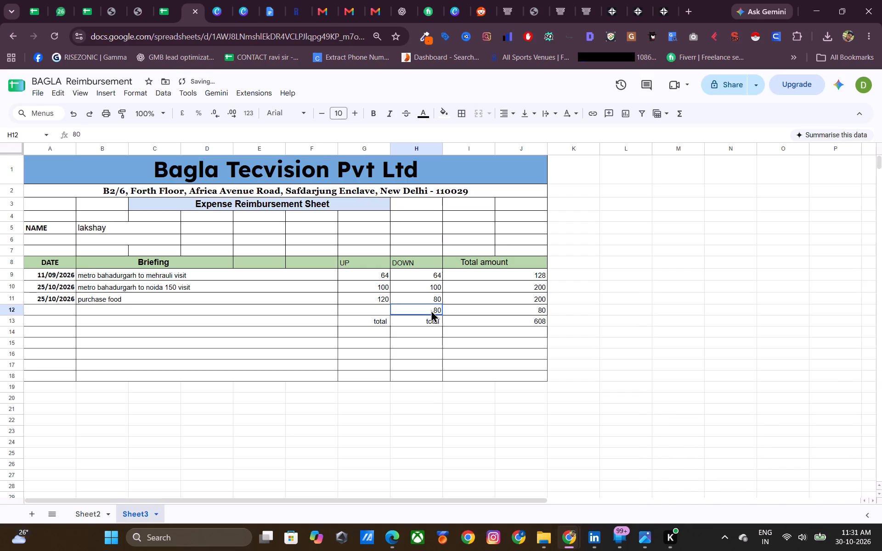
pyautogui.press('BackSpace')
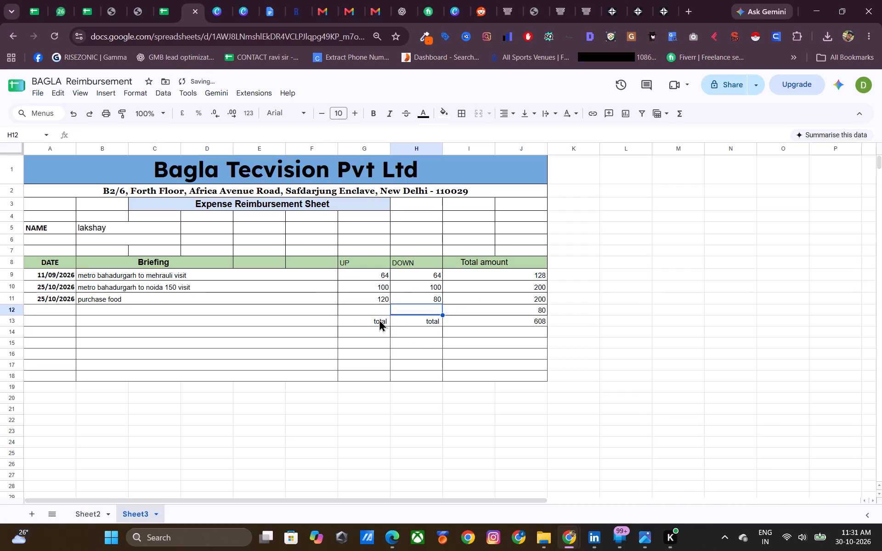
# Move the two "total" labels in the UP and DOWN columns from row 13 up to row 12.
pyautogui.click(379, 319)
pyautogui.hotkey('ctrl', 'c')
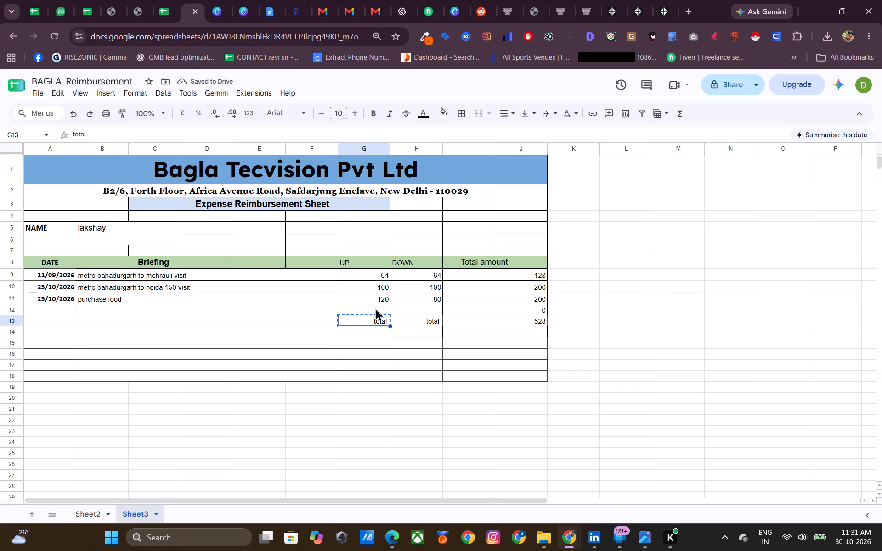
pyautogui.click(375, 308)
pyautogui.hotkey('ctrl', 'v')
pyautogui.click(430, 319)
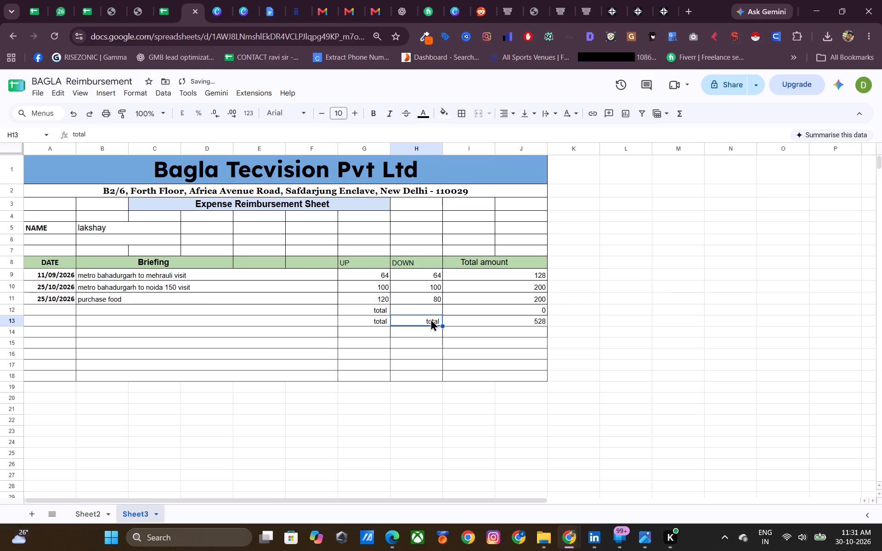
pyautogui.hotkey('ctrl', 'x')
pyautogui.click(428, 308)
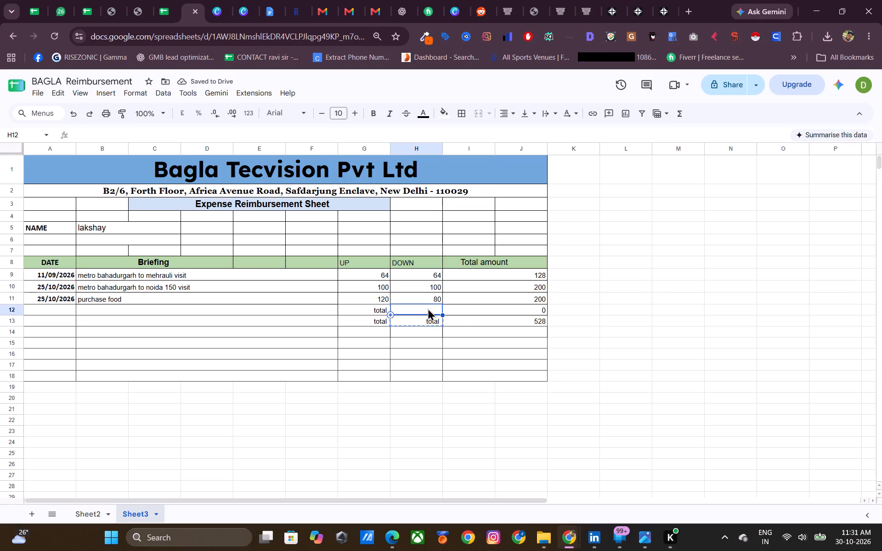
pyautogui.hotkey('ctrl', 'v')
pyautogui.click(379, 321)
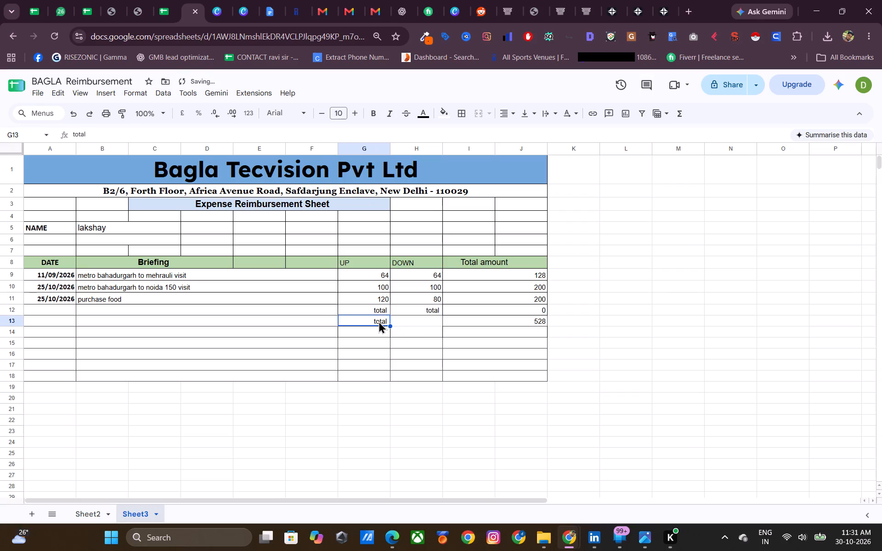
pyautogui.press('BackSpace')
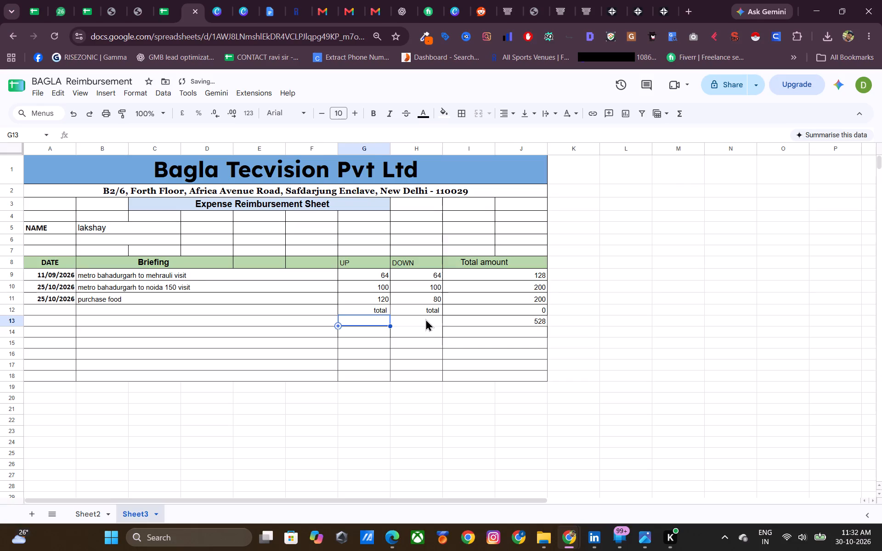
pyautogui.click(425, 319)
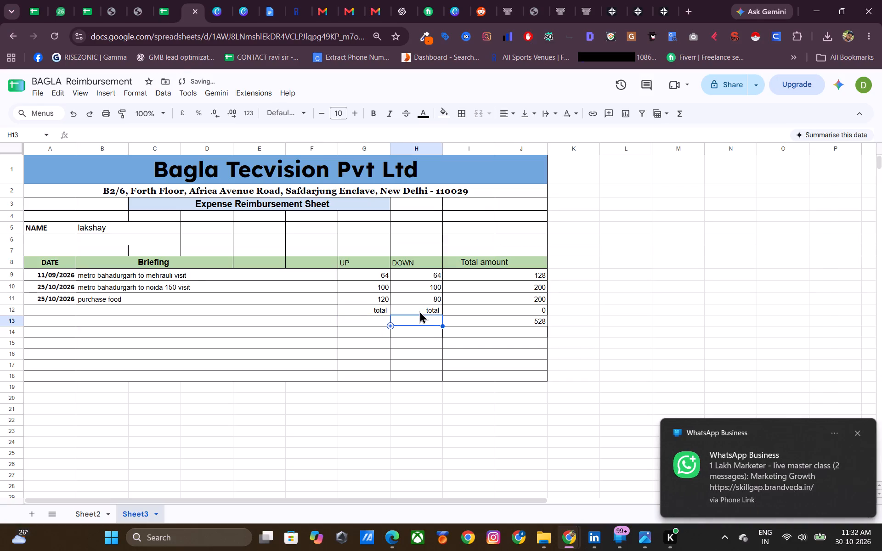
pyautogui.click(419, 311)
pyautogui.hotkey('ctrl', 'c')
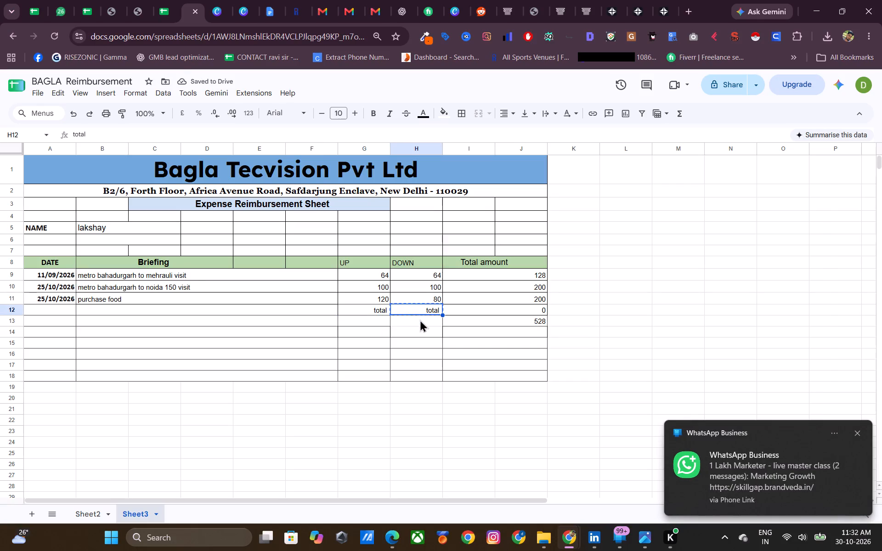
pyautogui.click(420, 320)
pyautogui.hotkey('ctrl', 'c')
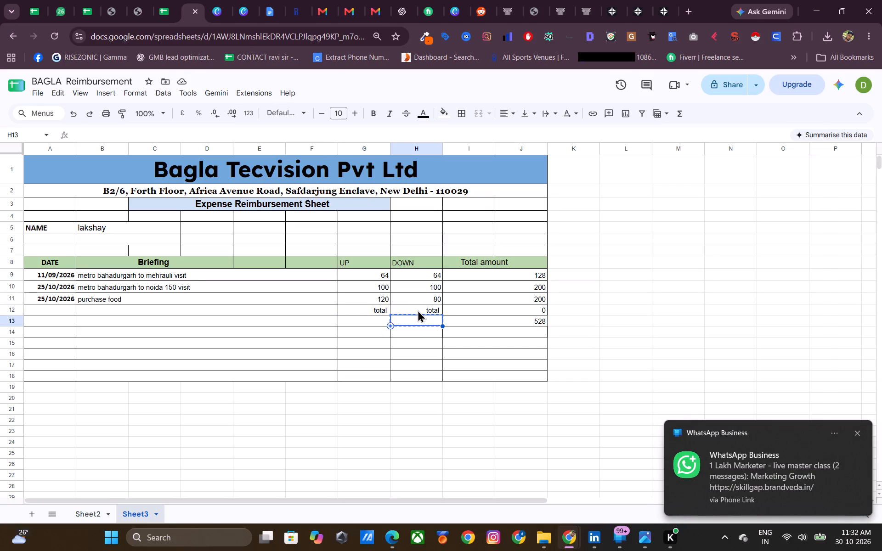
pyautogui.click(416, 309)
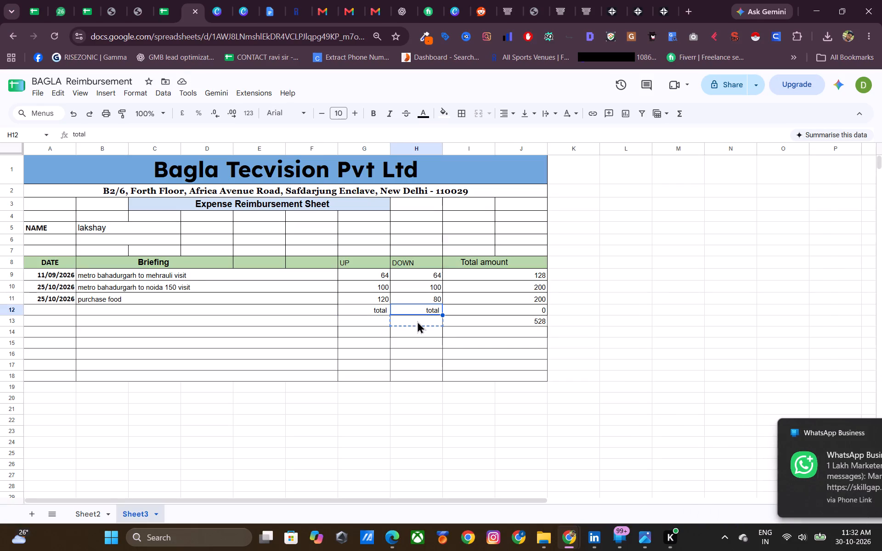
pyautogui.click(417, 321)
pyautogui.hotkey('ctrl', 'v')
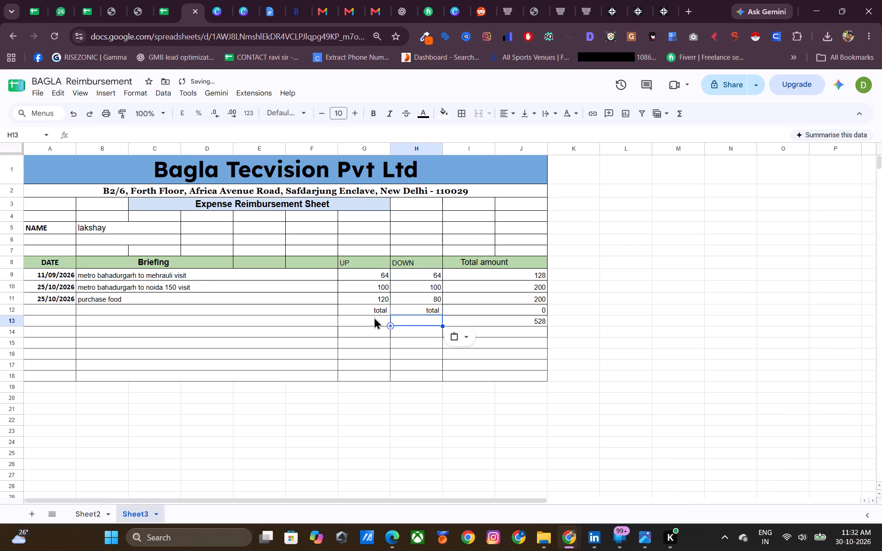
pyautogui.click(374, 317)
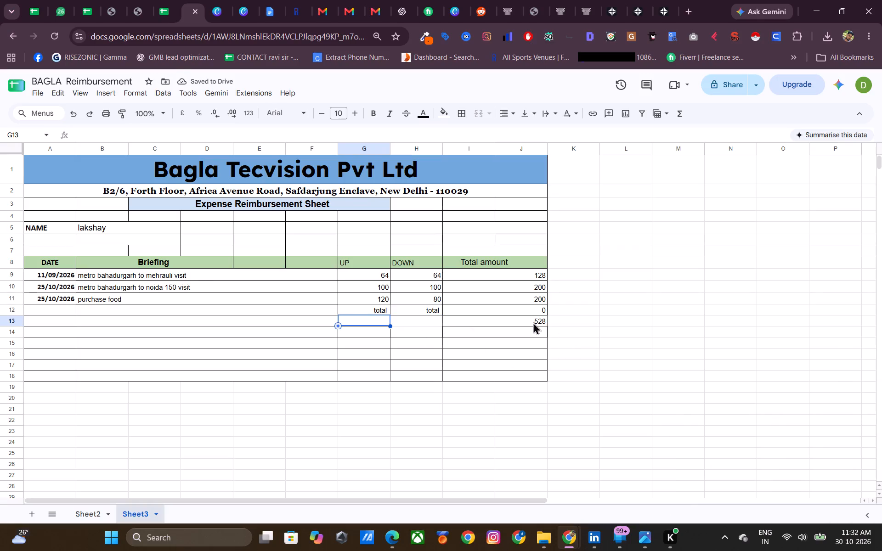
# Replace row 12's Total amount with a copy of the overall sum formula from row 13, and clear the row 13 original.
pyautogui.click(538, 309)
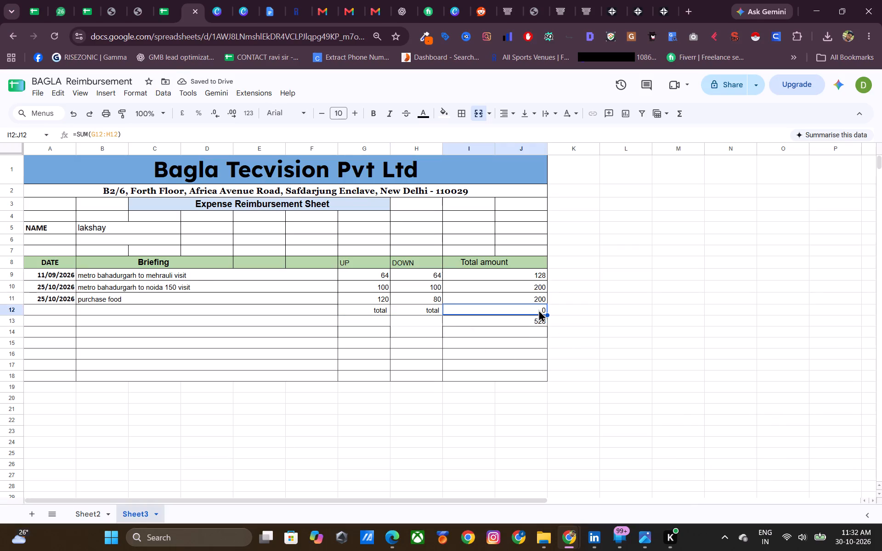
pyautogui.press('BackSpace')
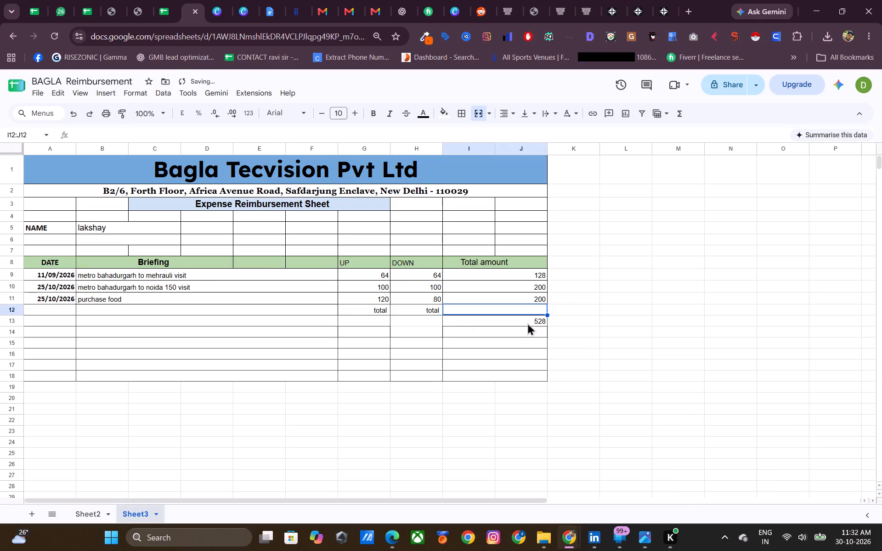
pyautogui.click(527, 321)
pyautogui.hotkey('ctrl', 'c')
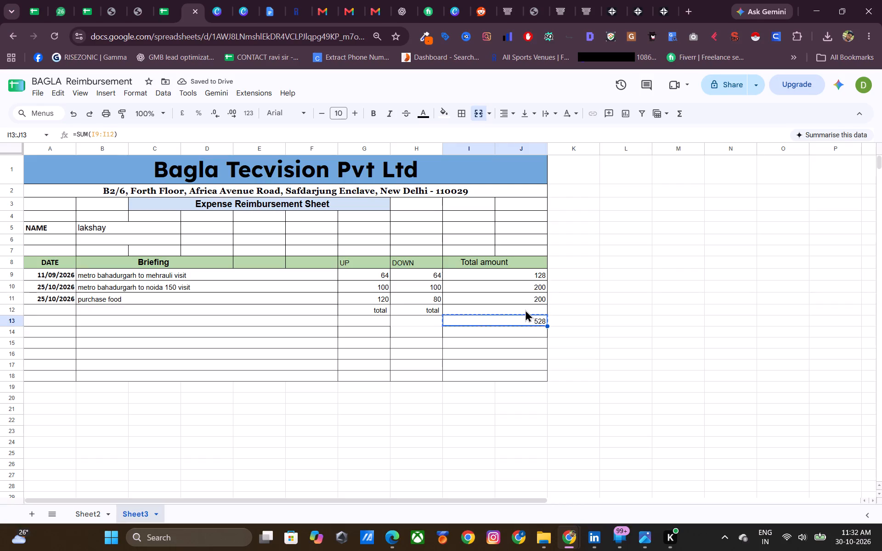
pyautogui.click(525, 309)
pyautogui.hotkey('ctrl', 'v')
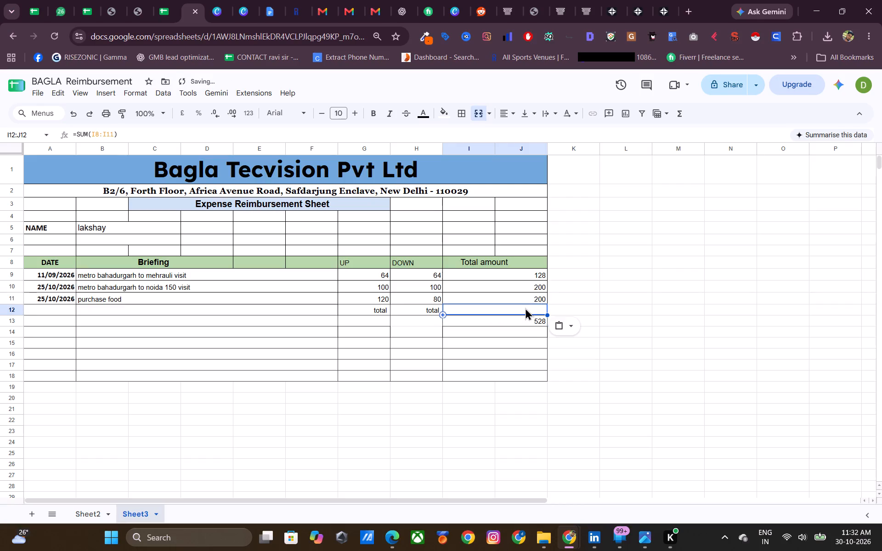
pyautogui.click(529, 321)
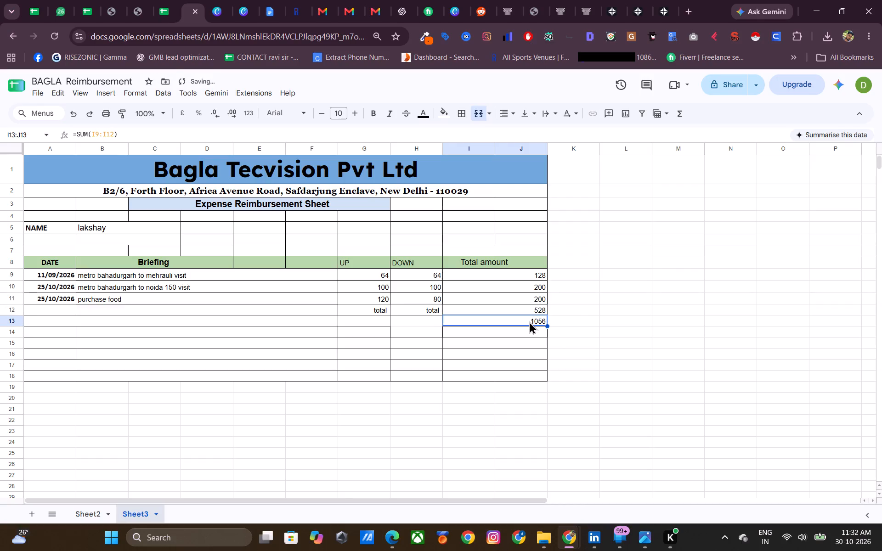
pyautogui.press('BackSpace')
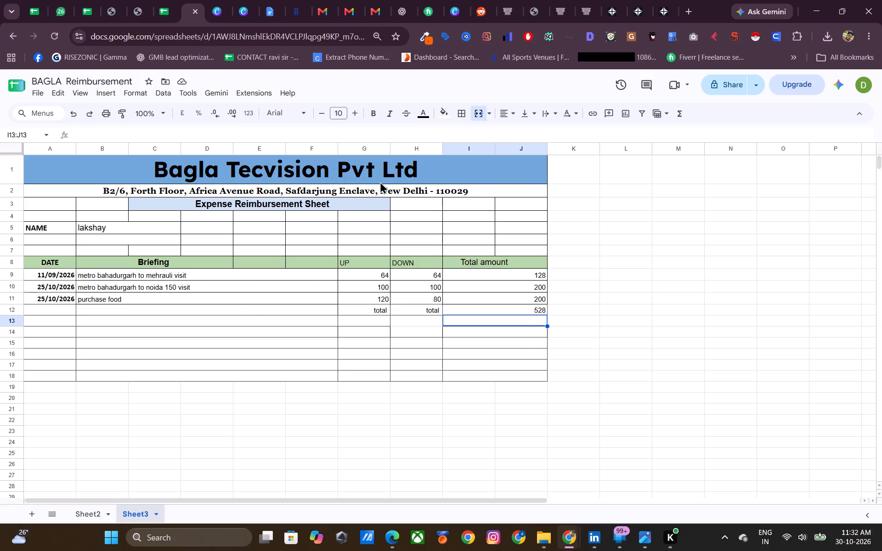
# Export the current sheet, Sheet3, as an A4 landscape PDF fitted to width.
pyautogui.click(40, 87)
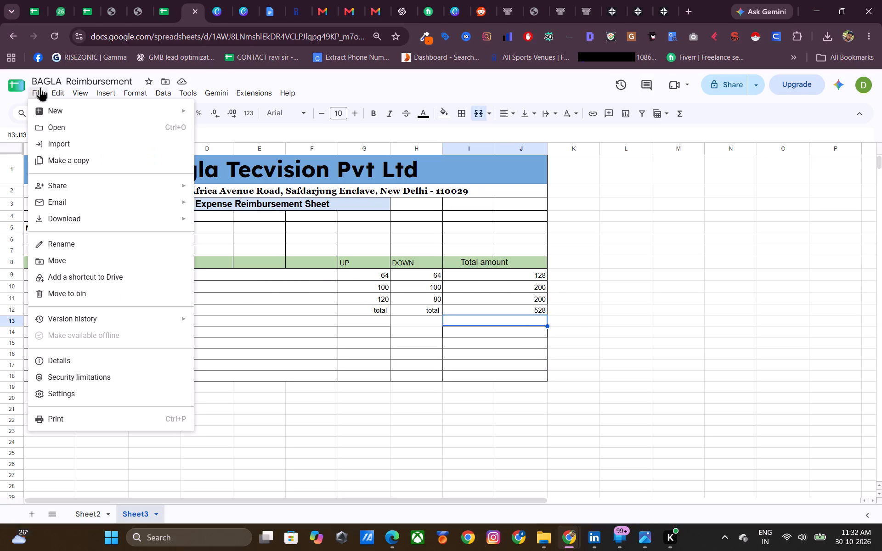
pyautogui.click(54, 217)
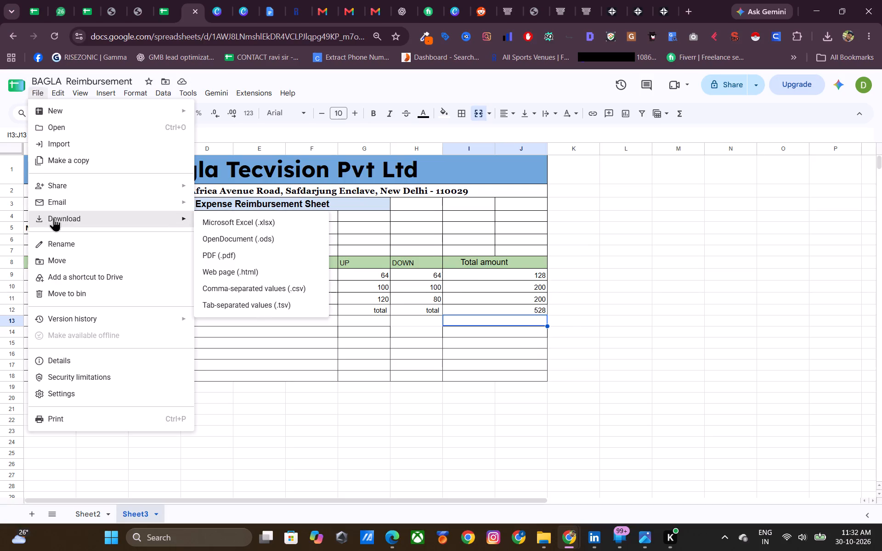
pyautogui.click(224, 250)
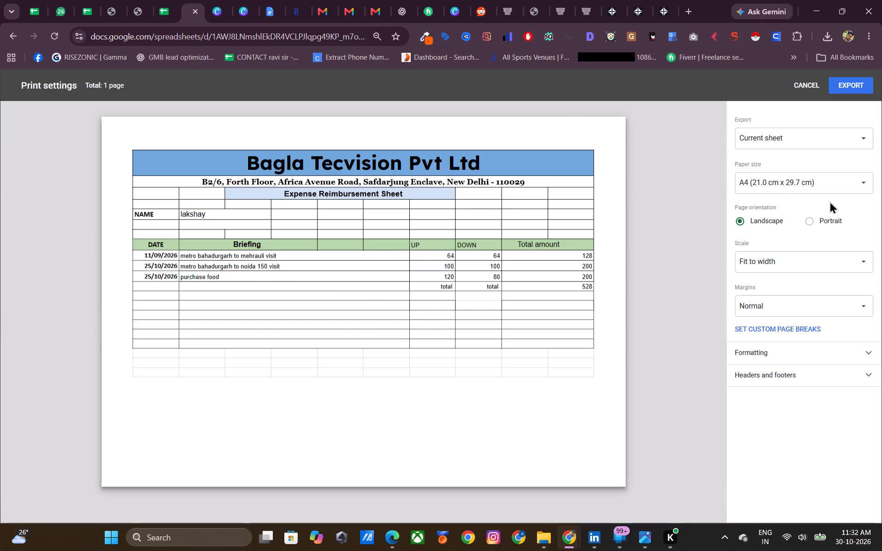
pyautogui.click(843, 83)
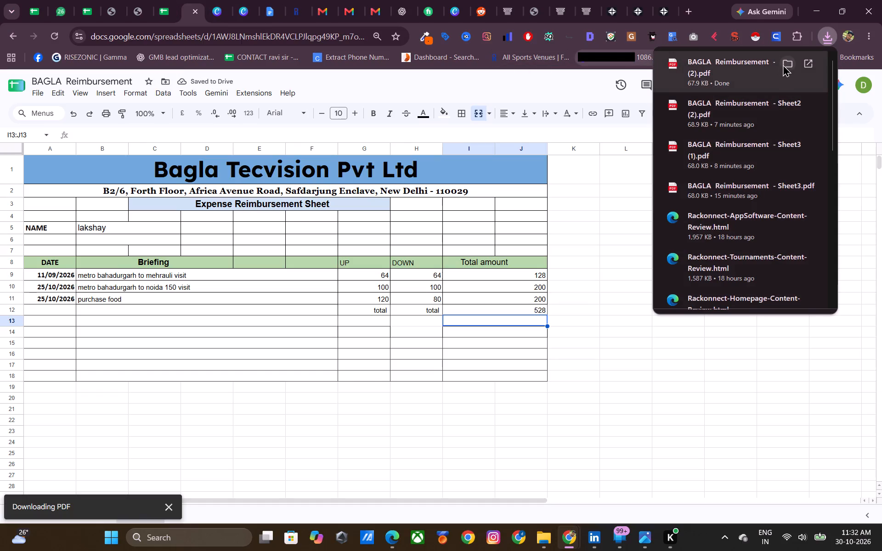
# Show the newly exported Sheet3 PDF in the Downloads folder and share it through WhatsApp.
pyautogui.click(784, 64)
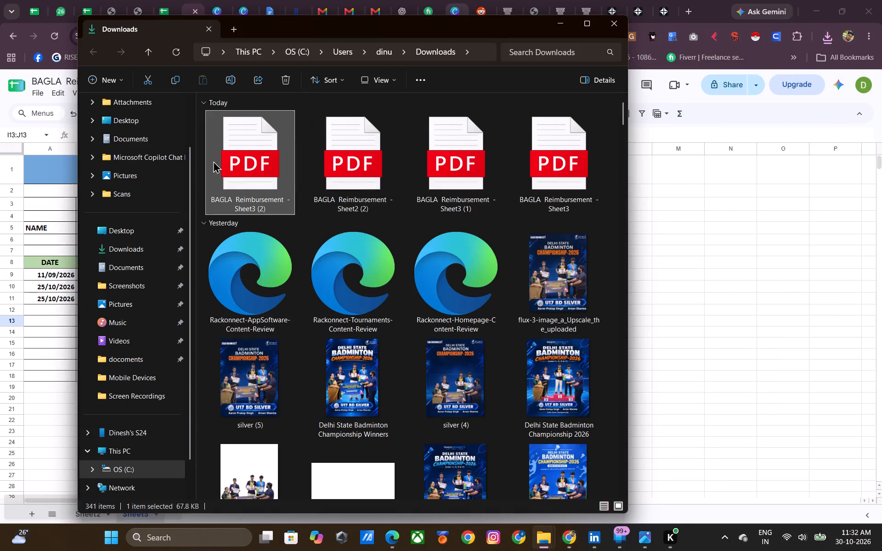
pyautogui.click(258, 83)
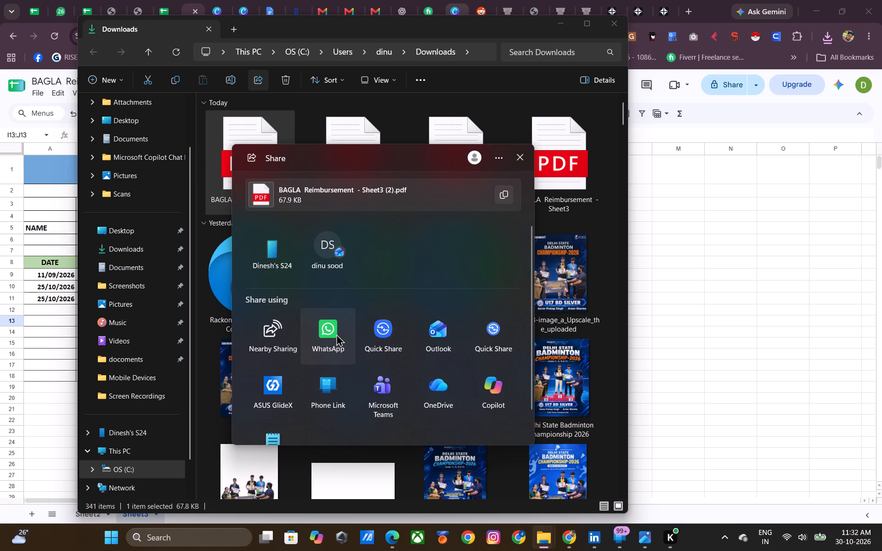
pyautogui.click(329, 334)
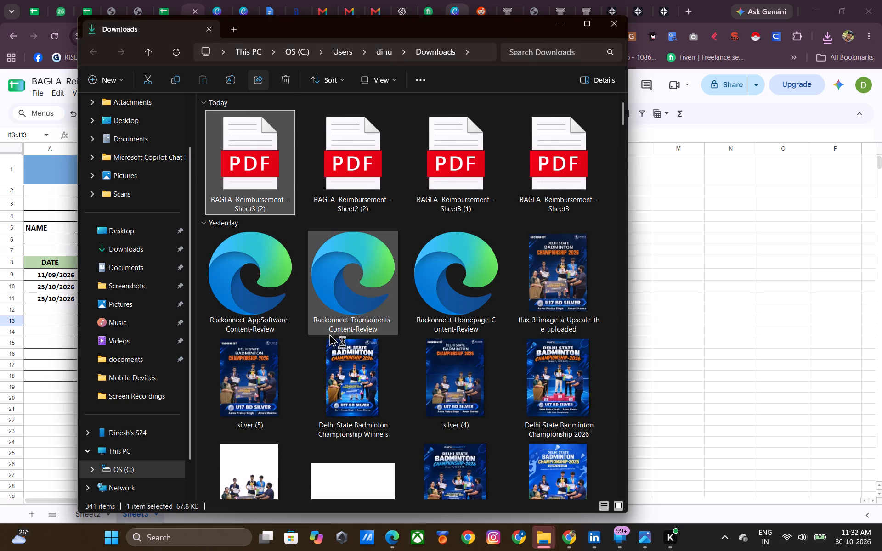
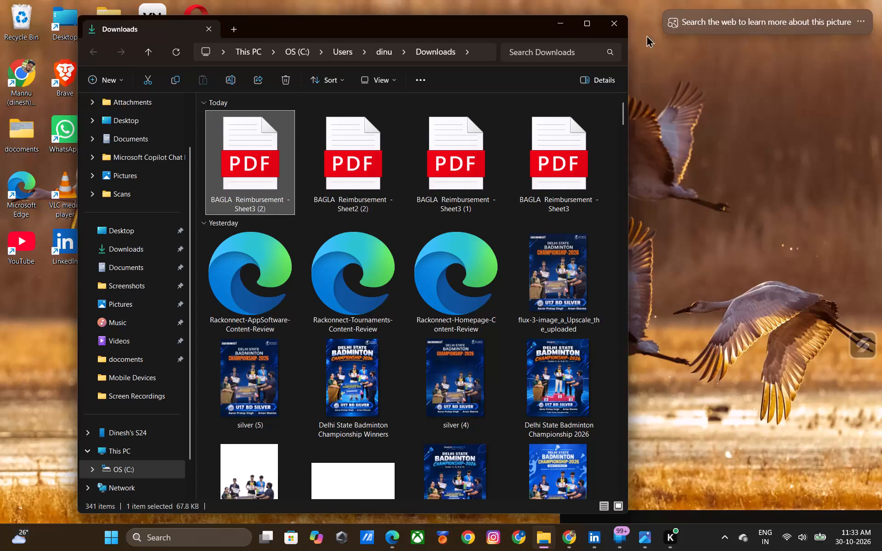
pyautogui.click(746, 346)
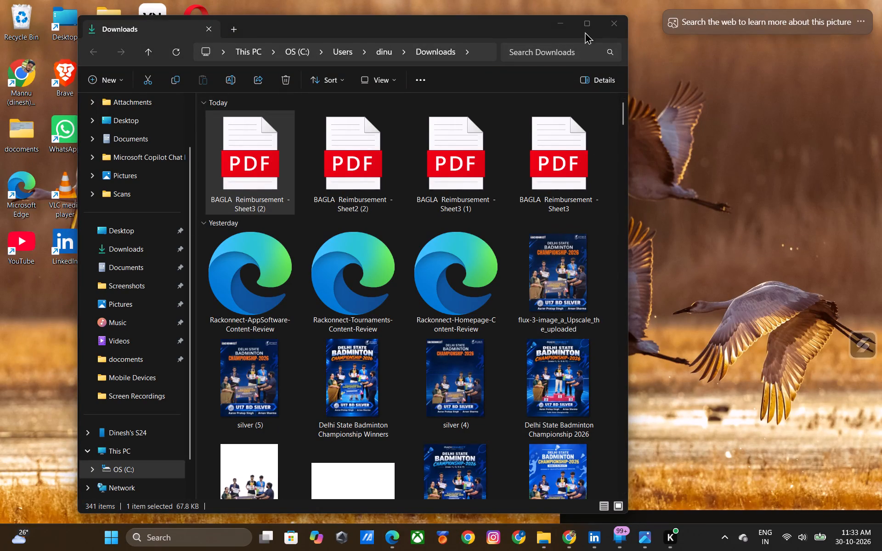
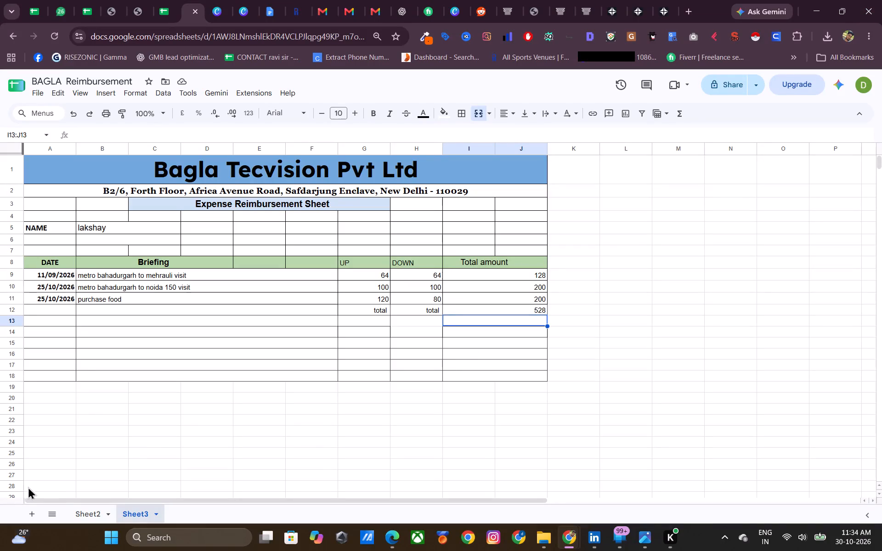
# Check Sheet2, return to Sheet3 and undo its recent edits back to before the 12/09/2026 mehrauli row was removed.
pyautogui.click(88, 504)
pyautogui.click(95, 507)
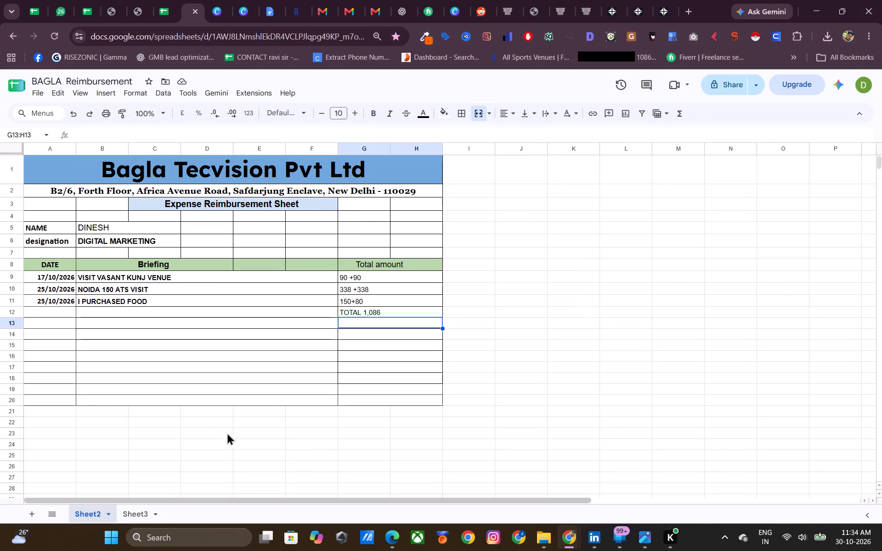
pyautogui.click(130, 519)
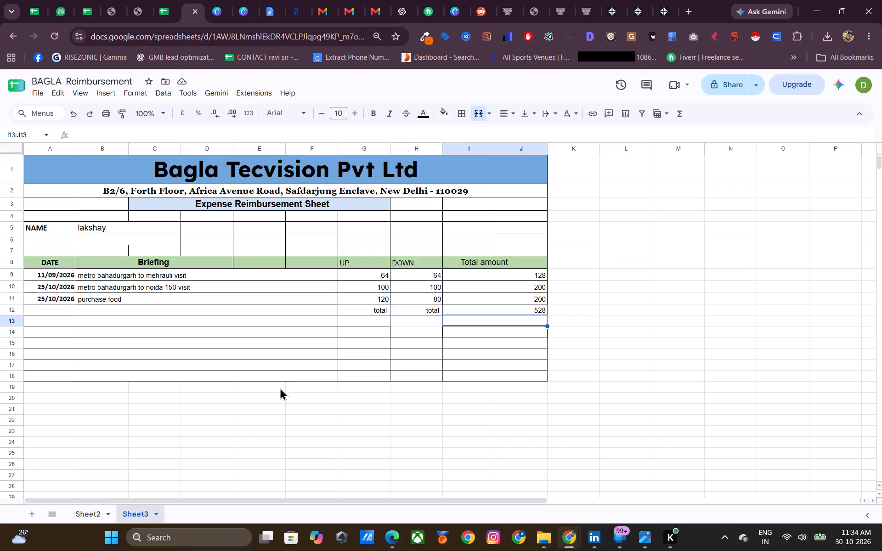
pyautogui.hotkey('ctrl', 'z')
pyautogui.hotkey('ctrl', 'z')
pyautogui.hotkey('ctrl', 'z')
pyautogui.hotkey('ctrl', 'z')
pyautogui.hotkey('ctrl', 'z')
pyautogui.hotkey('ctrl', 'z')
pyautogui.hotkey('ctrl', 'z')
pyautogui.hotkey('ctrl', 'z')
pyautogui.hotkey('ctrl', 'z')
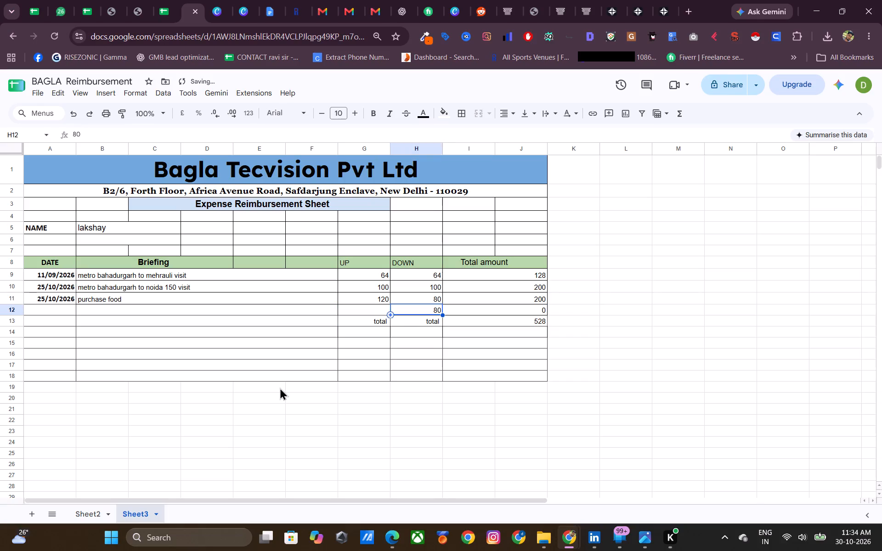
pyautogui.hotkey('ctrl', 'z')
pyautogui.hotkey('ctrl', 'z')
pyautogui.hotkey('ctrl', 'z')
pyautogui.hotkey('ctrl', 'z')
pyautogui.hotkey('ctrl', 'z')
pyautogui.hotkey('ctrl', 'z')
pyautogui.hotkey('ctrl', 'z')
pyautogui.hotkey('ctrl', 'z')
pyautogui.hotkey('ctrl', 'z')
pyautogui.hotkey('ctrl', 'z')
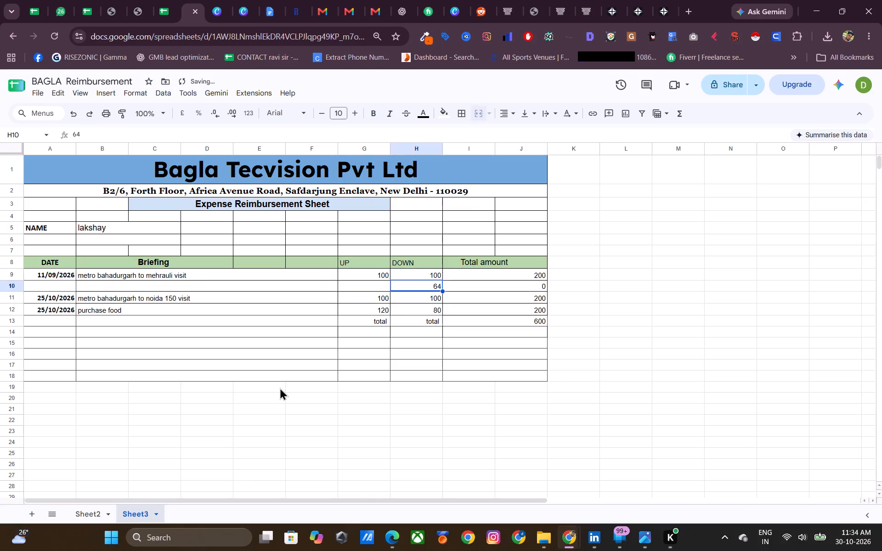
pyautogui.hotkey('ctrl', 'z')
pyautogui.hotkey('ctrl', 'z')
pyautogui.hotkey('ctrl', 'z')
pyautogui.hotkey('ctrl', 'z')
pyautogui.hotkey('ctrl', 'z')
# Undo the total entry and the +80 addition to the purchased food amount on Sheet2.
pyautogui.hotkey('ctrl', 'z')
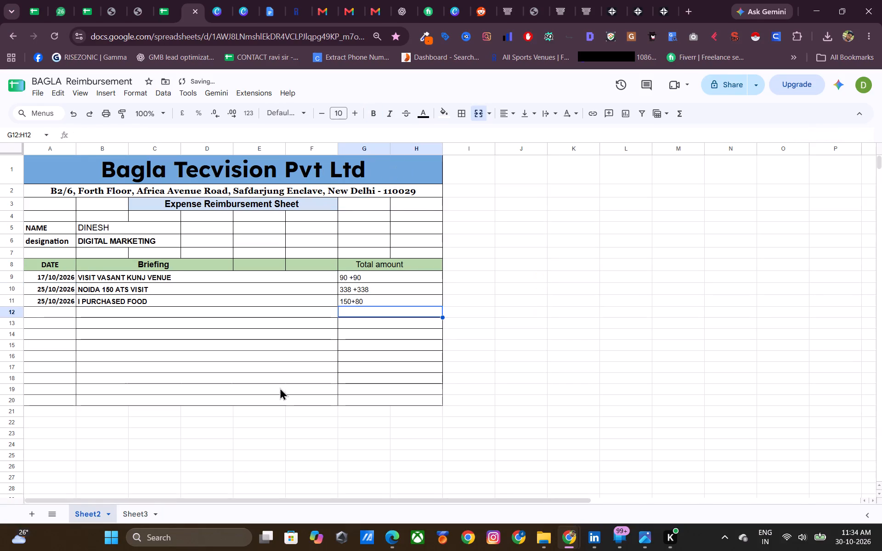
pyautogui.hotkey('ctrl', 'z')
pyautogui.hotkey('ctrl', 'z')
pyautogui.hotkey('ctrl', 'z')
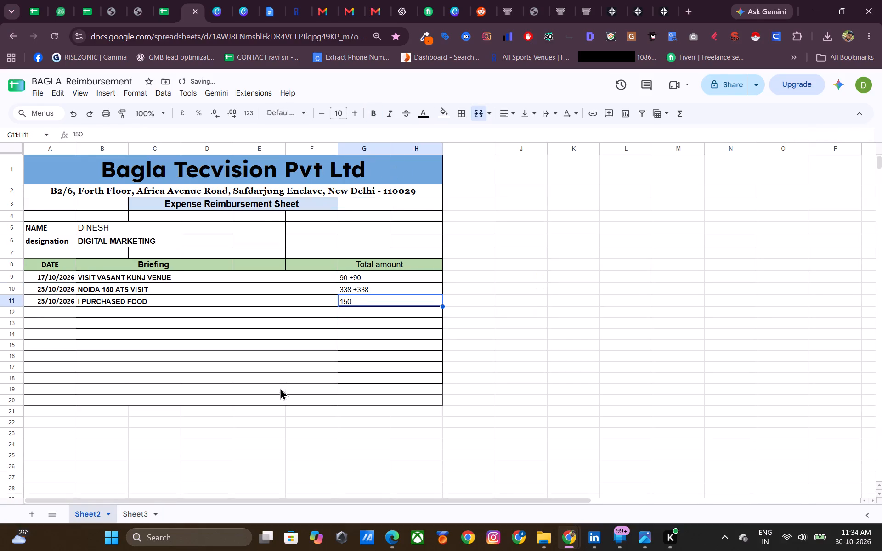
# On Sheet3, undo the food purchase entry and the amount edits until the noida 150 row holds 234 and 500.
pyautogui.click(141, 515)
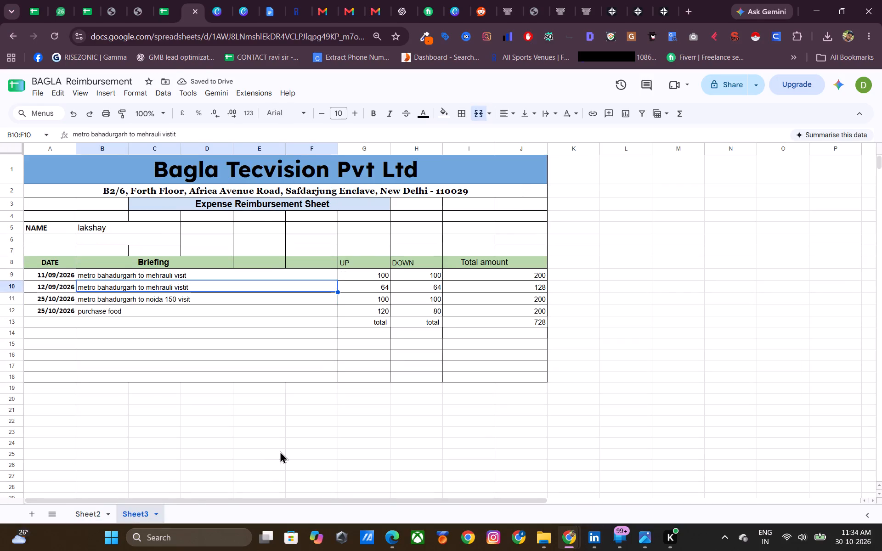
pyautogui.hotkey('ctrl', 'z')
pyautogui.hotkey('ctrl', 'z')
pyautogui.hotkey('ctrl', 'z')
pyautogui.hotkey('ctrl', 'z')
pyautogui.hotkey('ctrl', 'z')
pyautogui.hotkey('ctrl', 'z')
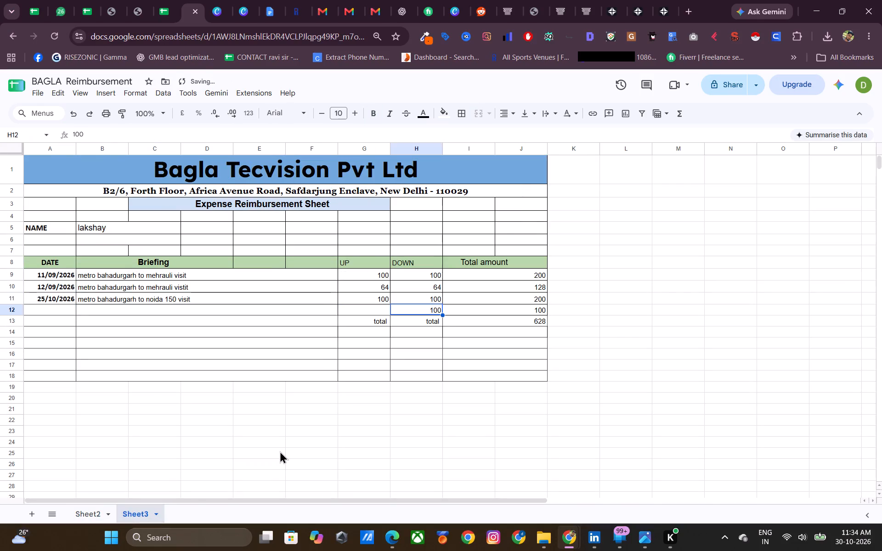
pyautogui.hotkey('ctrl', 'z')
pyautogui.hotkey('ctrl', 'z')
pyautogui.hotkey('ctrl', 'z')
pyautogui.hotkey('ctrl', 'z')
pyautogui.hotkey('ctrl', 'z')
pyautogui.hotkey('ctrl', 'z')
pyautogui.hotkey('ctrl', 'z')
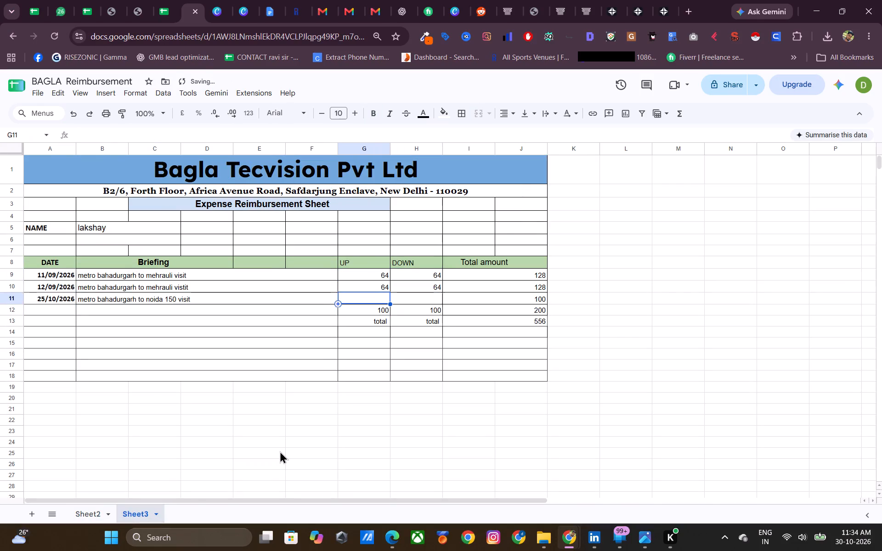
pyautogui.hotkey('ctrl', 'z')
pyautogui.hotkey('ctrl', 'z')
pyautogui.hotkey('ctrl', 'z')
pyautogui.hotkey('ctrl', 'z')
pyautogui.hotkey('ctrl', 'z')
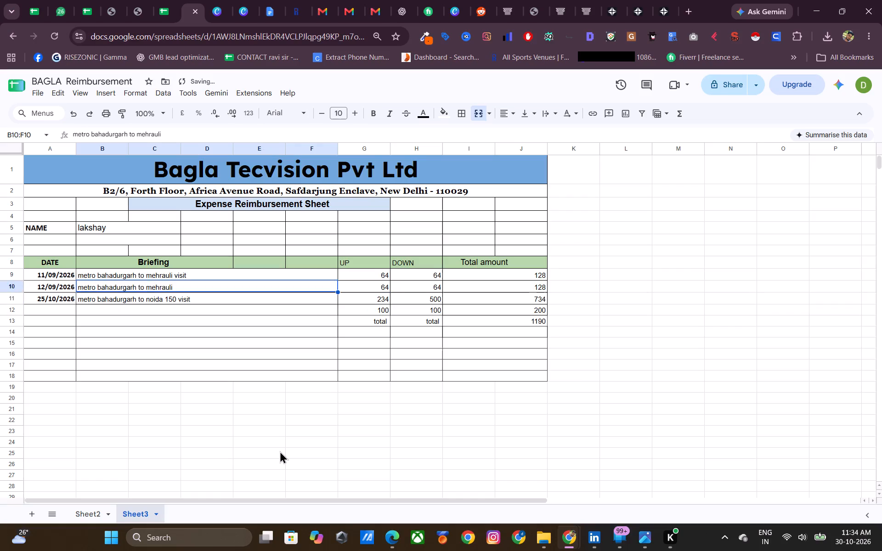
# Undo further Sheet3 edits until the 13/09/2026 and 29/09/2026 dates and the 206, 250, 245 and 365 amounts are restored.
pyautogui.hotkey('ctrl', 'z')
pyautogui.hotkey('ctrl', 'z')
pyautogui.hotkey('ctrl', 'z')
pyautogui.hotkey('ctrl', 'z')
pyautogui.hotkey('ctrl', 'z')
pyautogui.hotkey('ctrl', 'z')
pyautogui.hotkey('ctrl', 'z')
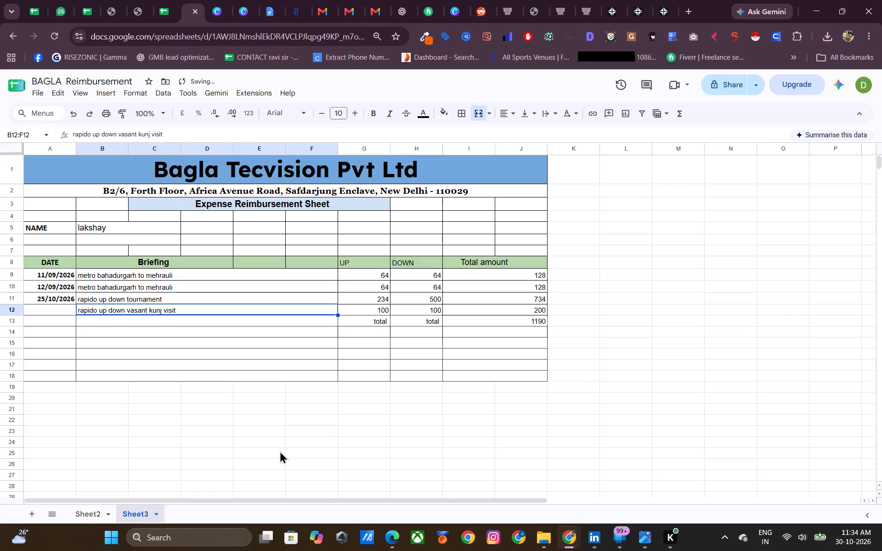
pyautogui.hotkey('ctrl', 'z')
pyautogui.hotkey('ctrl', 'z')
pyautogui.hotkey('ctrl', 'z')
pyautogui.hotkey('ctrl', 'z')
pyautogui.hotkey('ctrl', 'z')
pyautogui.hotkey('ctrl', 'z')
pyautogui.hotkey('ctrl', 'z')
pyautogui.hotkey('ctrl', 'z')
pyautogui.hotkey('ctrl', 'z')
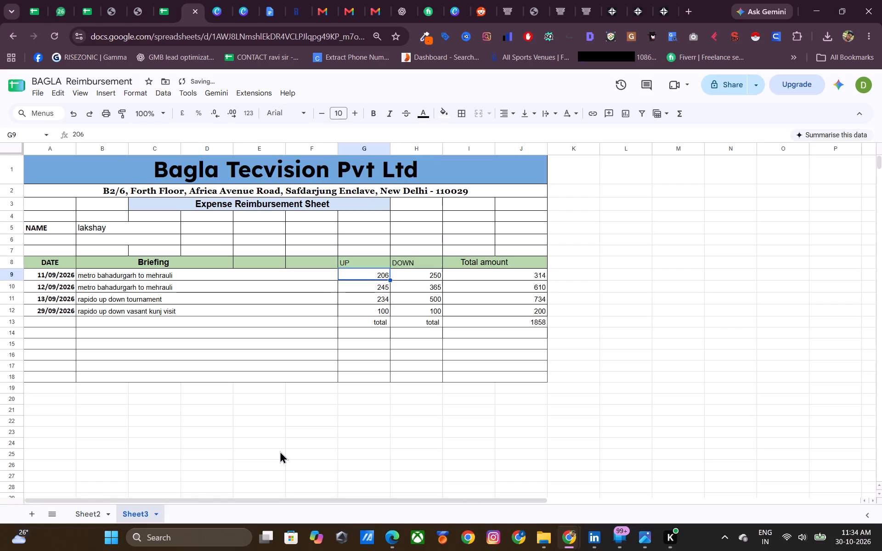
# Undo the metro briefings, restoring "rapido visit scoty up down tournament" for 12/09/2026 and "rapido visit mehauli" for 11/09/2026.
pyautogui.hotkey('ctrl', 'z')
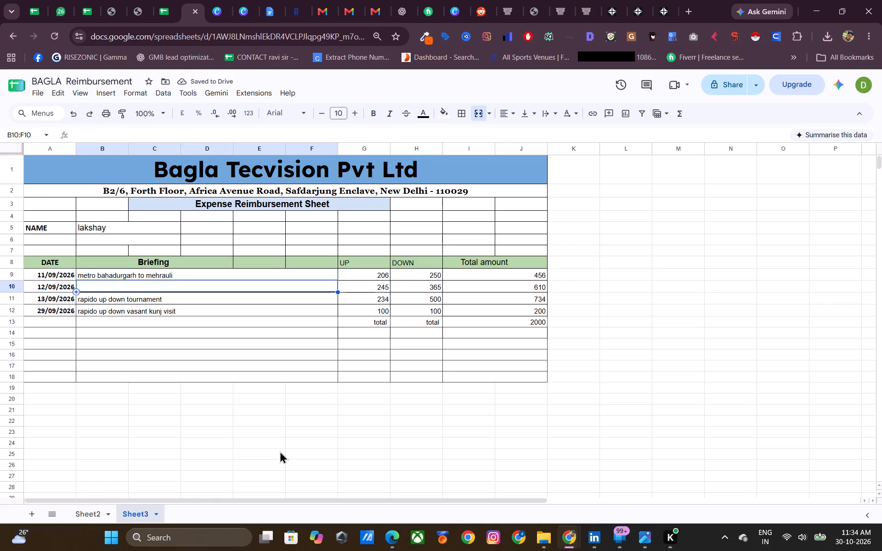
pyautogui.hotkey('ctrl', 'y')
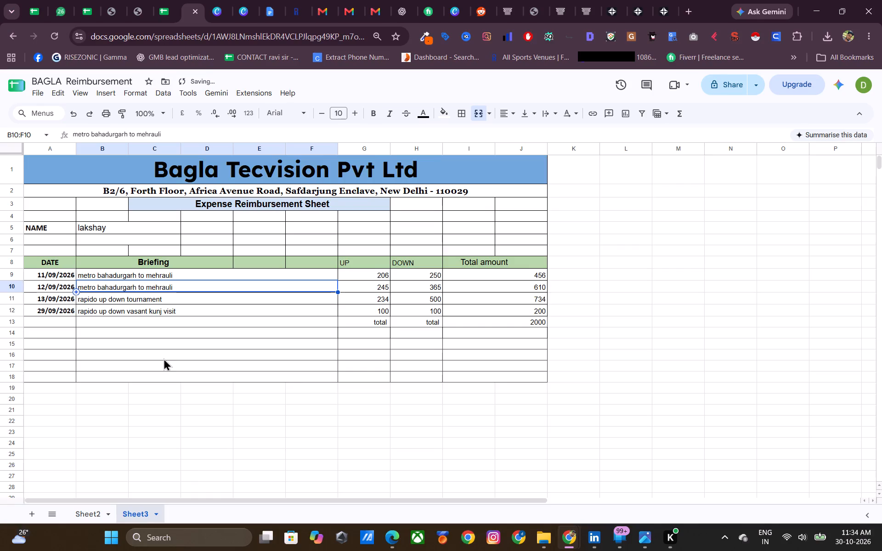
pyautogui.hotkey('ctrl', 'z')
pyautogui.hotkey('ctrl', 'z')
pyautogui.hotkey('ctrl', 'z')
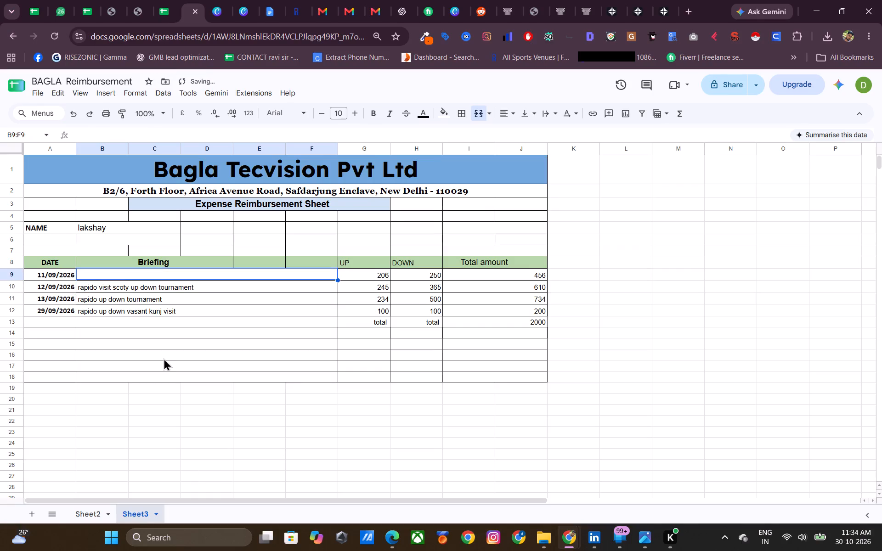
pyautogui.hotkey('ctrl', 'z')
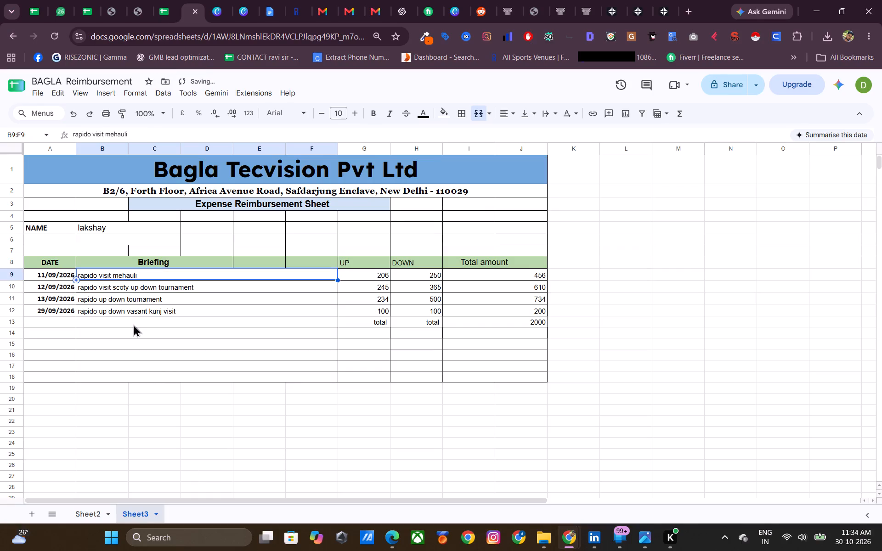
# Remove the word "scoty" from the 12/09/2026 briefing so it reads "rapido visit up down tournament".
pyautogui.click(127, 285)
pyautogui.tripleClick(127, 285)
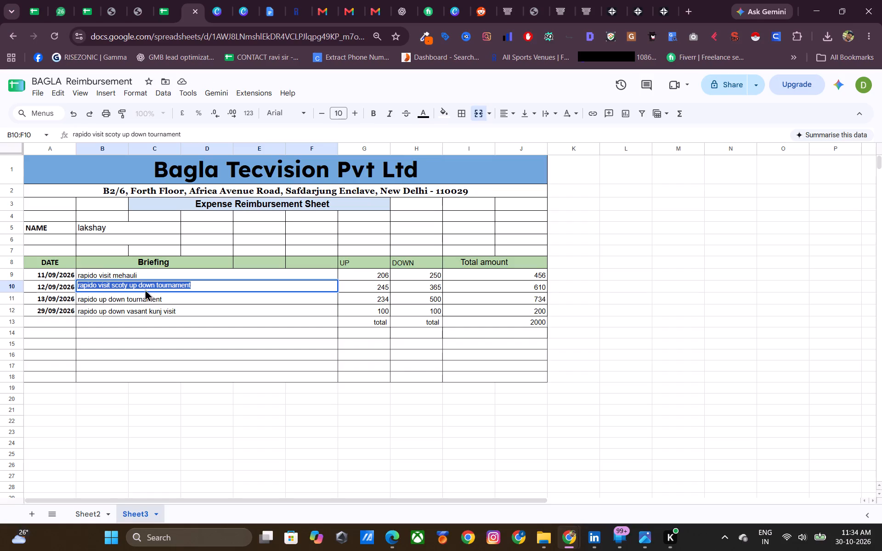
pyautogui.click(130, 283)
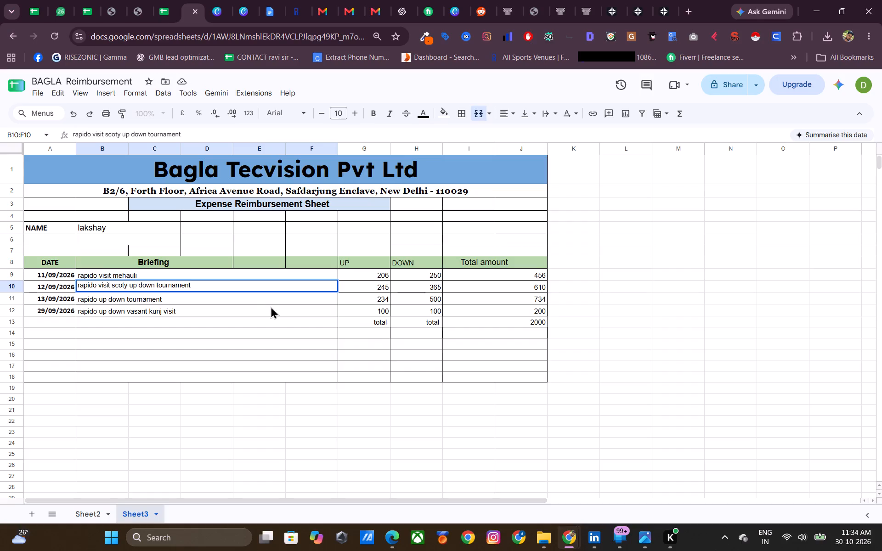
pyautogui.press('BackSpace')
pyautogui.press('BackSpace')
pyautogui.press('BackSpace')
pyautogui.press('BackSpace')
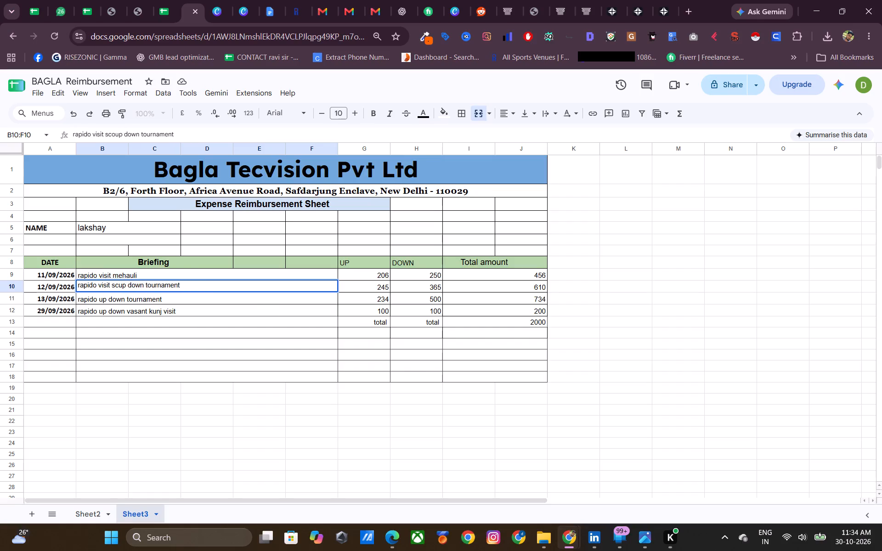
pyautogui.press('BackSpace')
pyautogui.press('BackSpace')
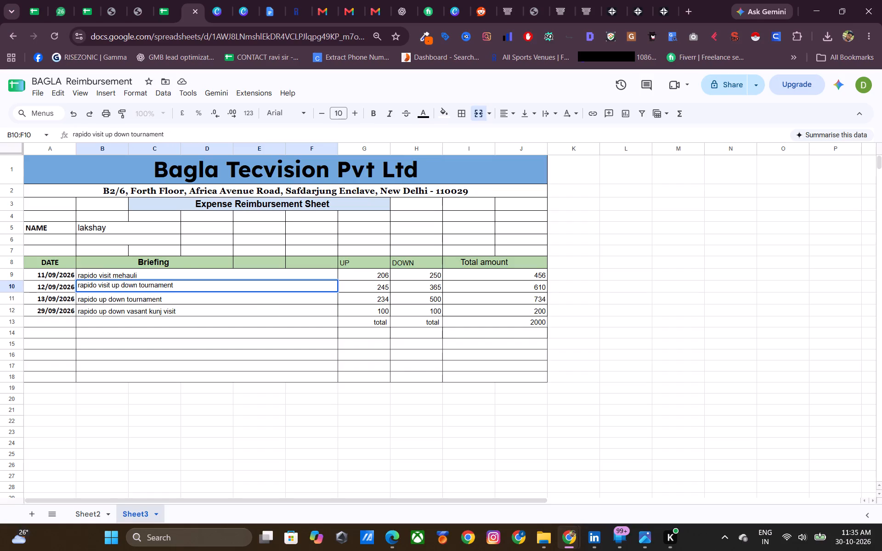
pyautogui.press('space')
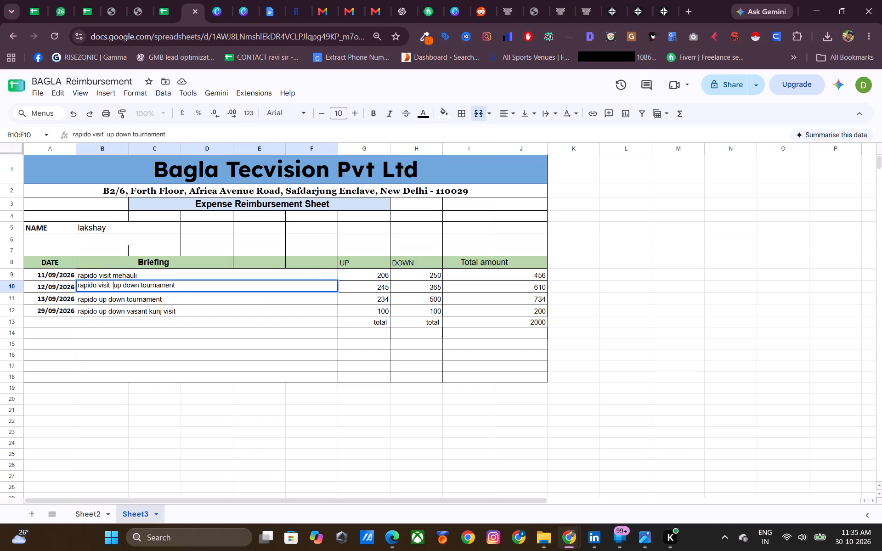
pyautogui.press('BackSpace')
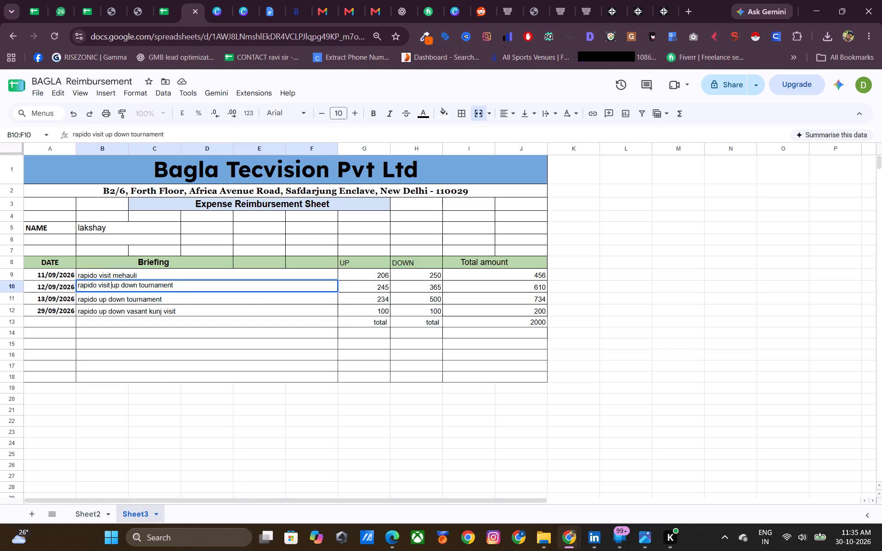
pyautogui.press('Down')
pyautogui.press('Up')
pyautogui.press('Down')
pyautogui.press('Return')
# Review the briefing entries of the four dated expense rows on Sheet3.
pyautogui.press('Up')
pyautogui.press('Down')
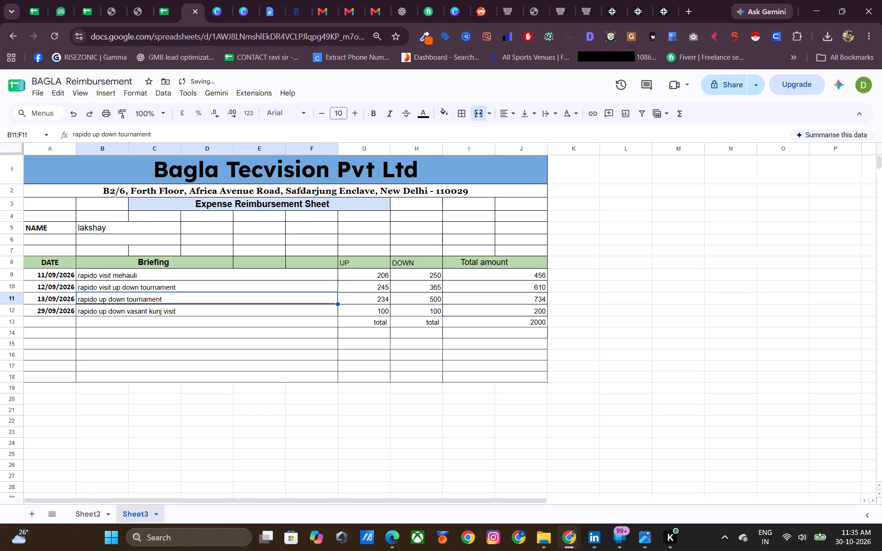
pyautogui.press('Down')
pyautogui.press('Up')
pyautogui.press('Up')
pyautogui.press('Down')
pyautogui.press('Down')
pyautogui.press('Up')
pyautogui.press('Up')
pyautogui.press('Down')
pyautogui.press('Down')
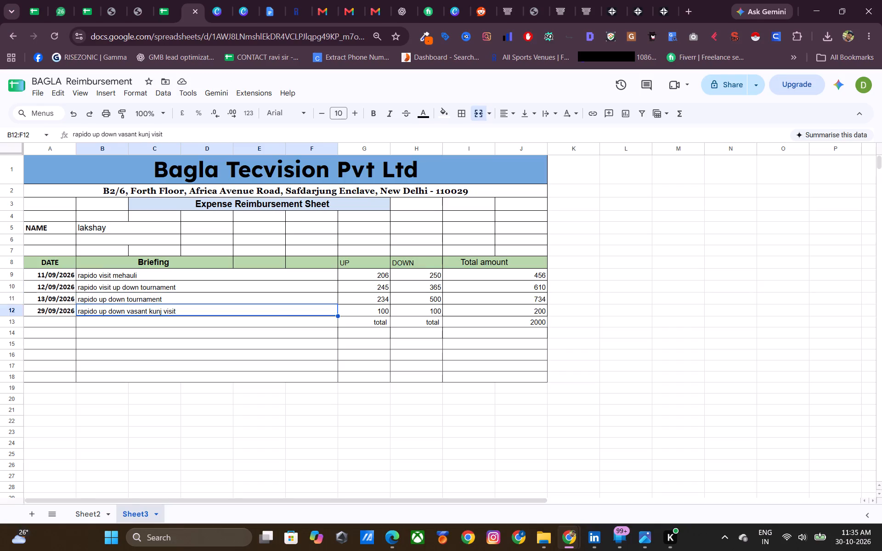
pyautogui.press('Up')
pyautogui.press('Up')
pyautogui.press('Up')
# Examine the UP and DOWN amounts of the four expense rows on Sheet3.
pyautogui.press('Right')
pyautogui.press('Right')
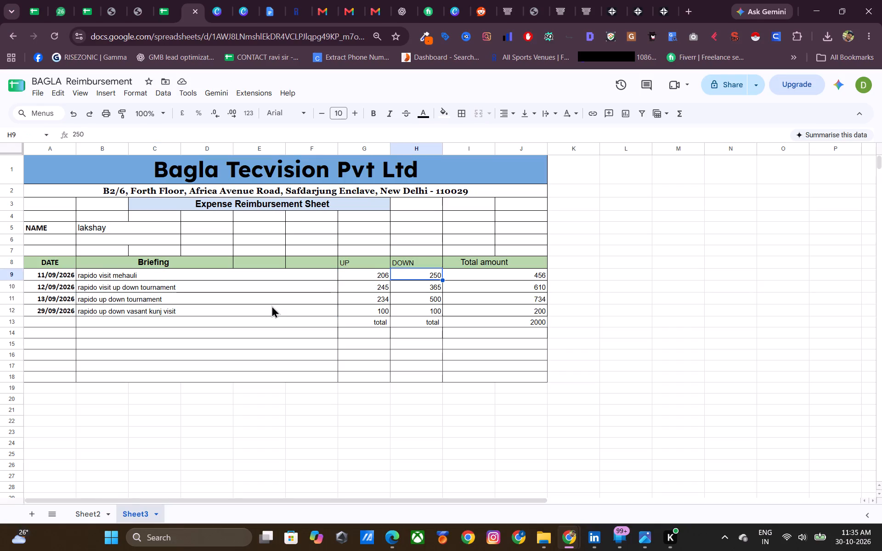
pyautogui.press('Left')
pyautogui.press('Up')
pyautogui.press('Down')
pyautogui.press('Down')
pyautogui.press('Down')
pyautogui.press('Down')
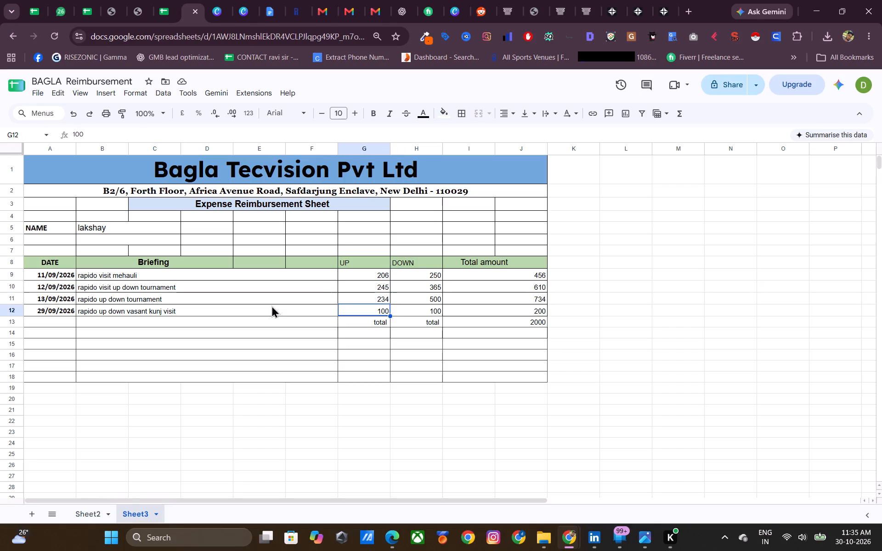
pyautogui.press('Up')
pyautogui.press('Down')
pyautogui.press('Up')
pyautogui.press('Down')
pyautogui.press('Up')
pyautogui.press('Down')
pyautogui.press('Up')
pyautogui.press('Down')
pyautogui.press('Up')
pyautogui.press('Down')
pyautogui.press('Up')
pyautogui.press('Down')
pyautogui.press('Up')
pyautogui.press('Down')
pyautogui.press('Up')
pyautogui.press('Down')
pyautogui.press('Up')
pyautogui.press('Up')
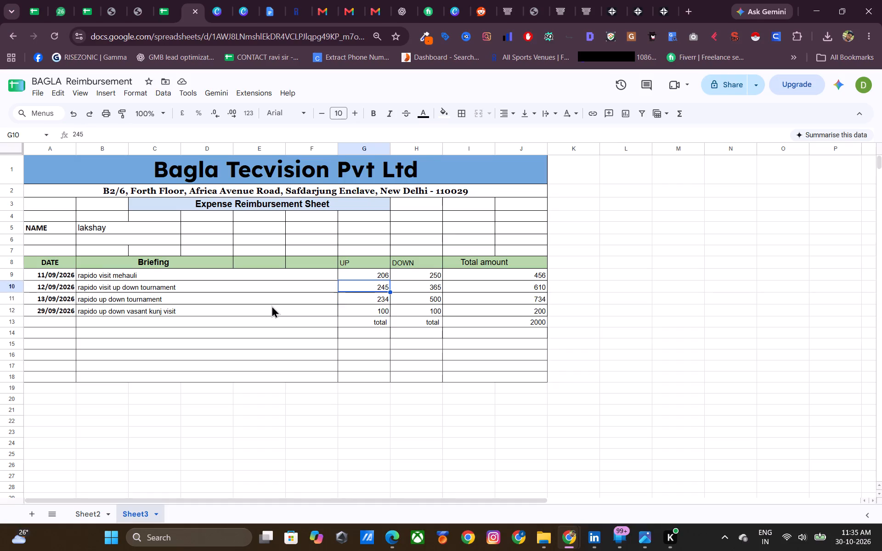
pyautogui.press('Down')
pyautogui.press('Down')
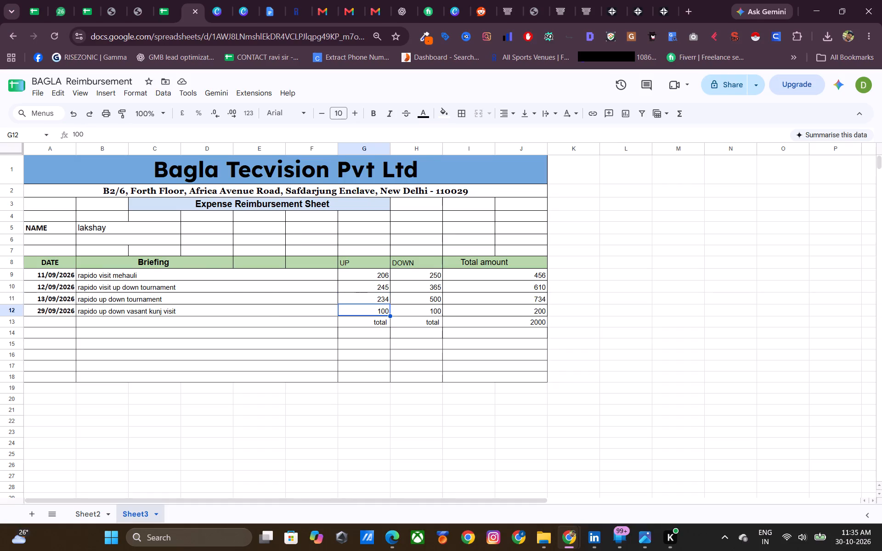
# Set the UP amount of the 29/09/2026 vasant kunj visit row to 85.
pyautogui.doubleClick(368, 307)
pyautogui.press('BackSpace')
pyautogui.press('BackSpace')
pyautogui.press('BackSpace')
pyautogui.press('8')
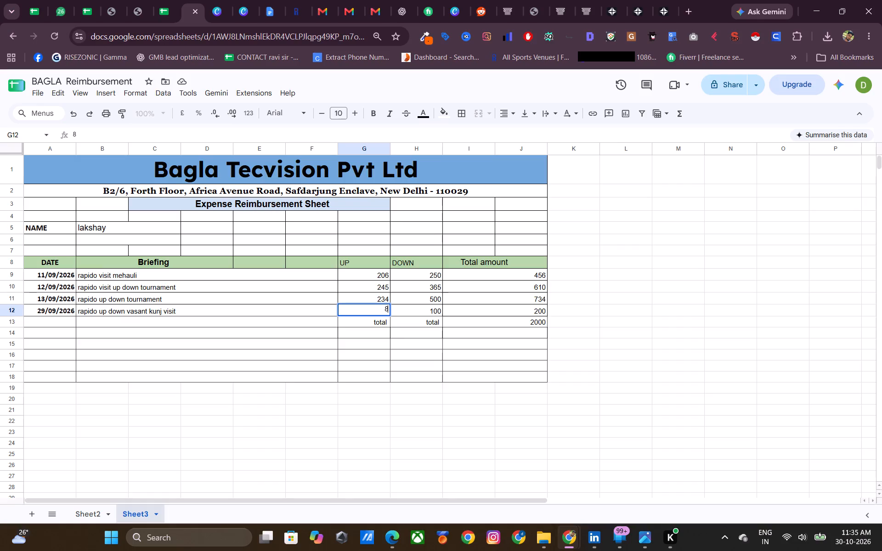
pyautogui.press('6')
pyautogui.press('BackSpace')
pyautogui.press('5')
pyautogui.press('Down')
pyautogui.press('Tab')
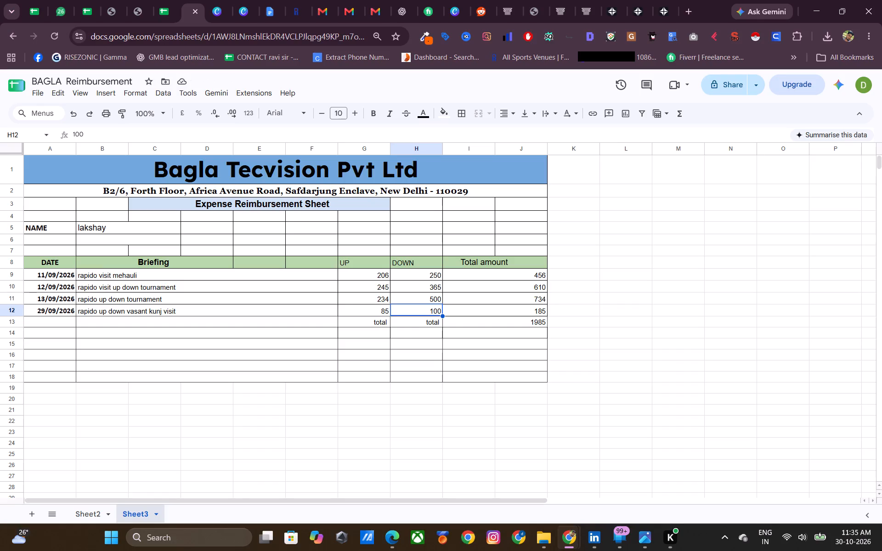
# Set the DOWN amount of the 29/09/2026 vasant kunj visit row to 75.
pyautogui.write('75')
pyautogui.press('Return')
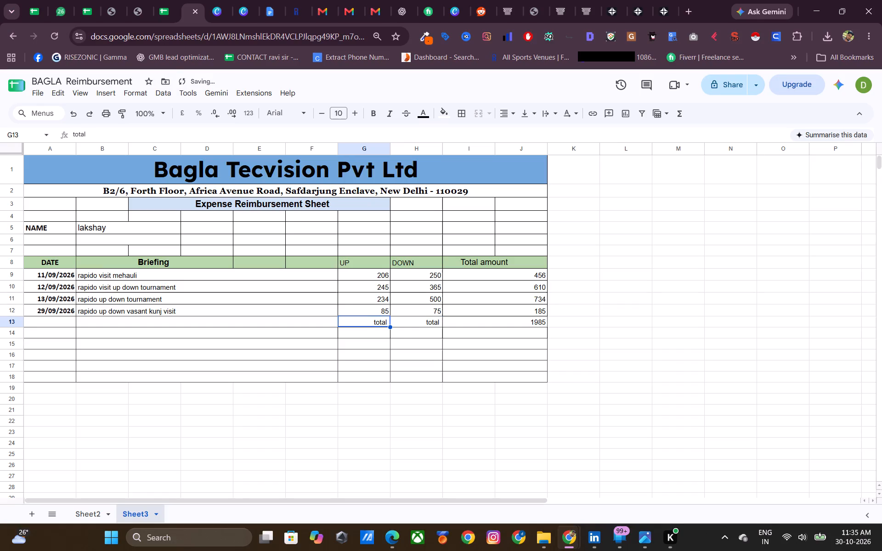
pyautogui.click(406, 312)
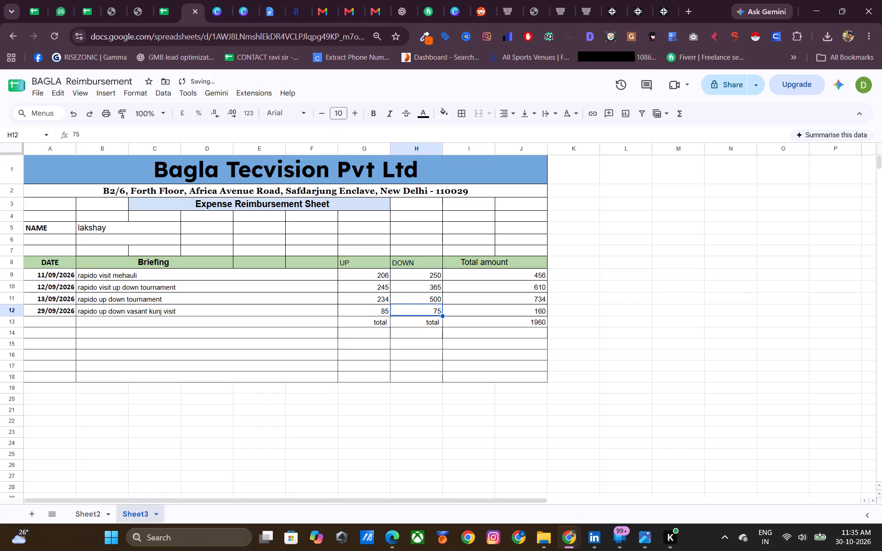
# Set the UP amount of the 11/09/2026 rapido visit mehauli row to 175.
pyautogui.click(379, 298)
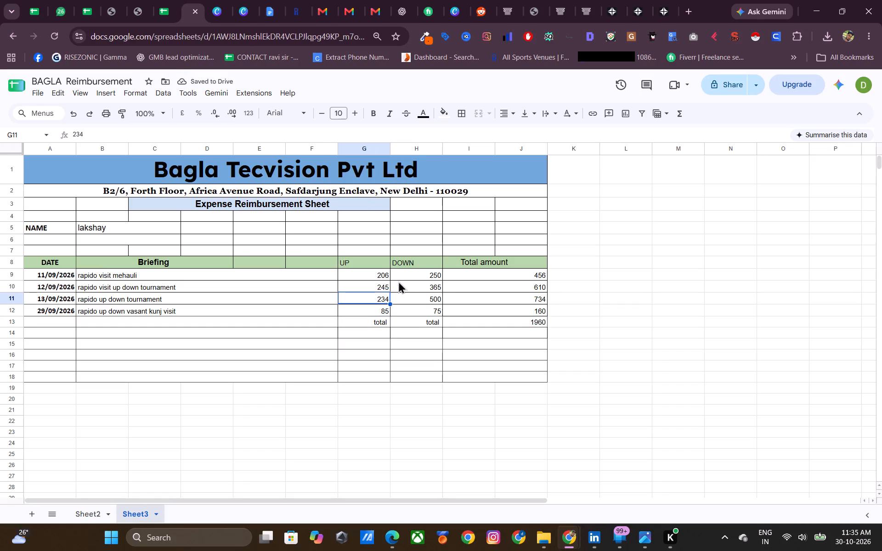
pyautogui.click(383, 281)
pyautogui.click(414, 279)
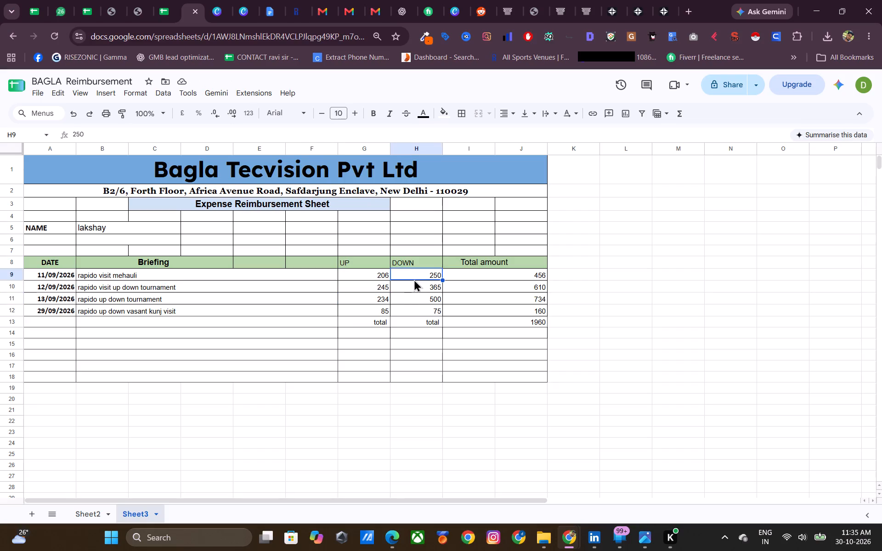
pyautogui.click(383, 275)
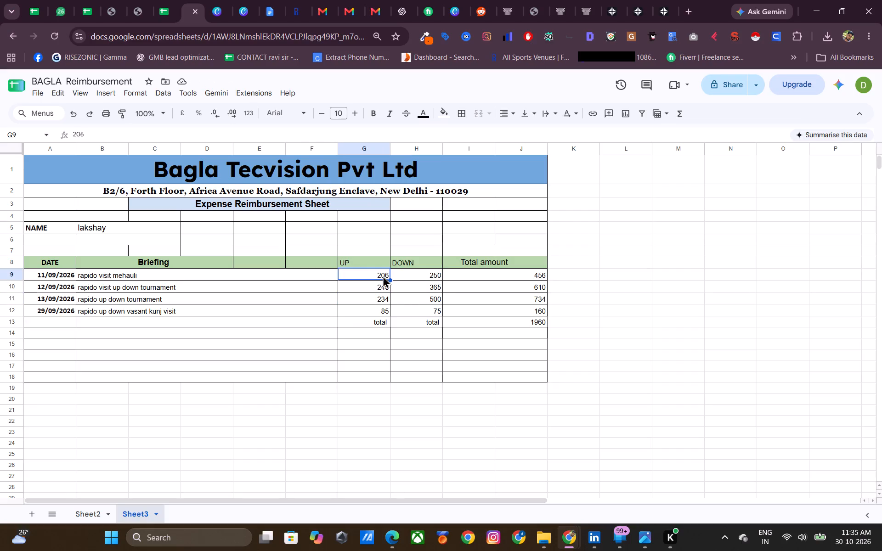
pyautogui.press('1')
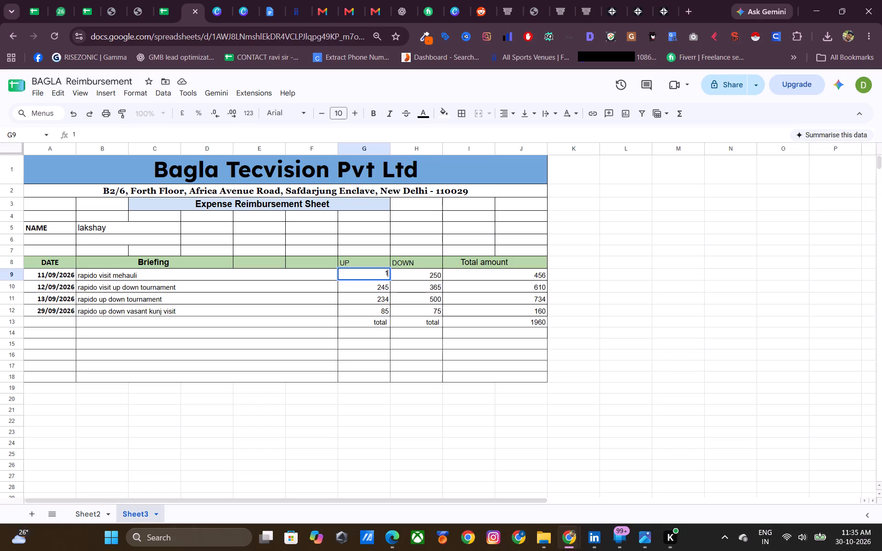
pyautogui.write('75')
pyautogui.press('Return')
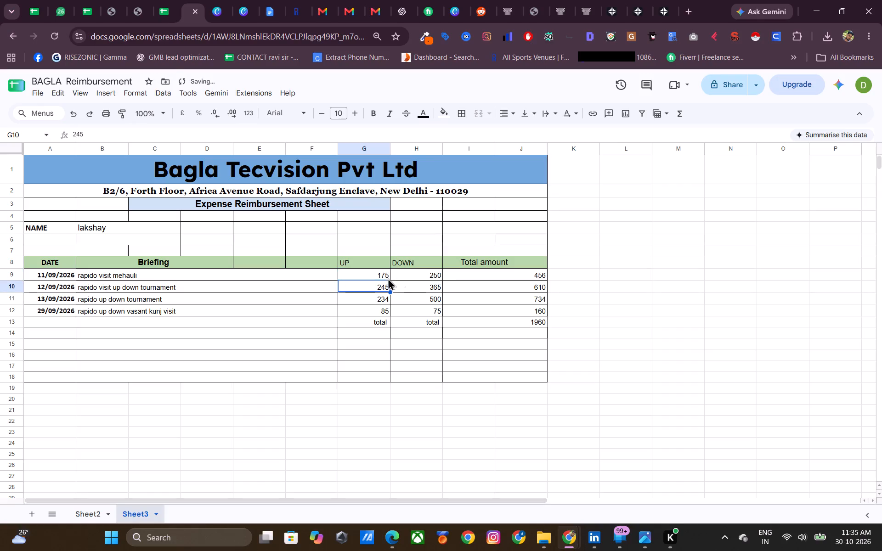
# Select the DOWN amount of the 11/09/2026 rapido visit mehauli row.
pyautogui.click(426, 275)
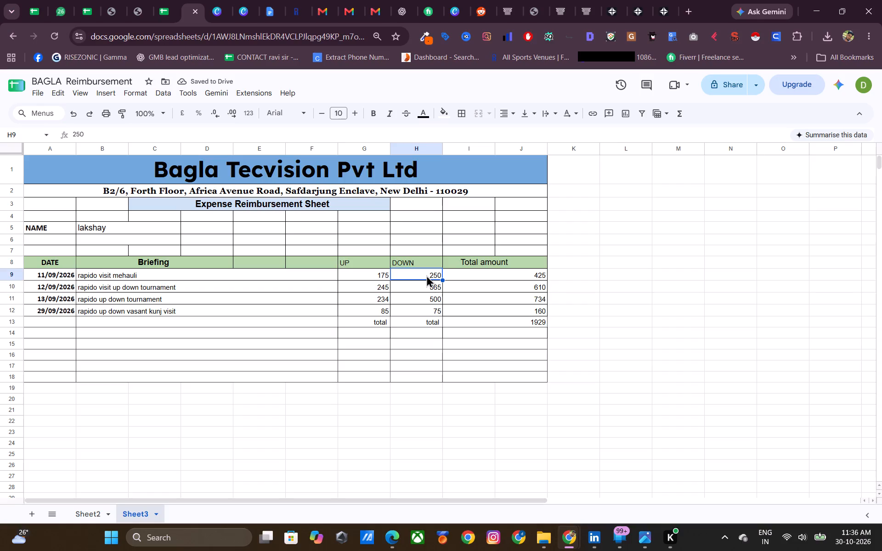
# Set the DOWN amount of the 11/09/2026 rapido visit mehauli row to 150.
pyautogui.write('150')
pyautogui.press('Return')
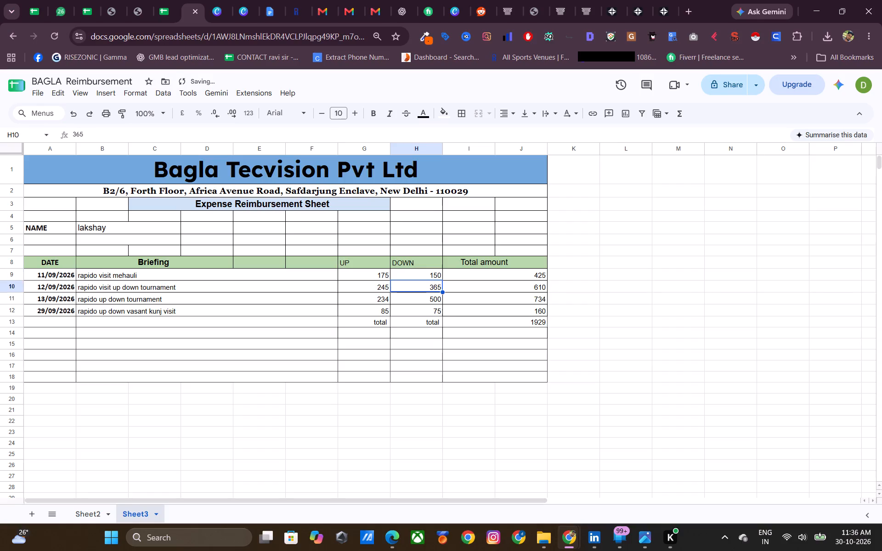
# Review the UP and DOWN amounts of the 11/09/2026 to 29/09/2026 expense rows, down to the total row.
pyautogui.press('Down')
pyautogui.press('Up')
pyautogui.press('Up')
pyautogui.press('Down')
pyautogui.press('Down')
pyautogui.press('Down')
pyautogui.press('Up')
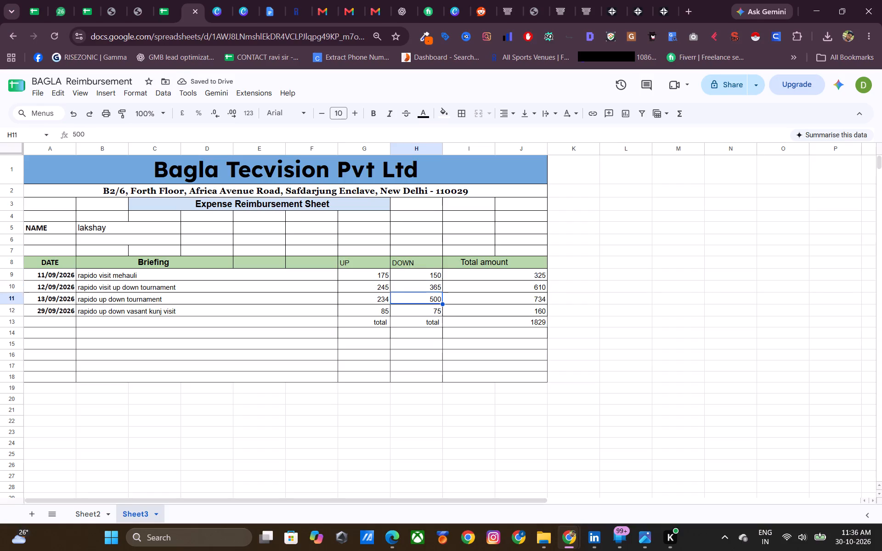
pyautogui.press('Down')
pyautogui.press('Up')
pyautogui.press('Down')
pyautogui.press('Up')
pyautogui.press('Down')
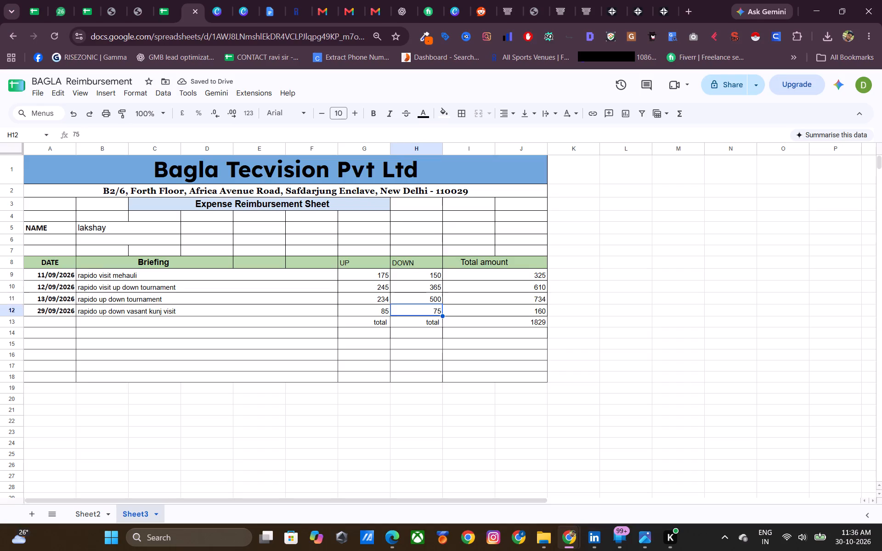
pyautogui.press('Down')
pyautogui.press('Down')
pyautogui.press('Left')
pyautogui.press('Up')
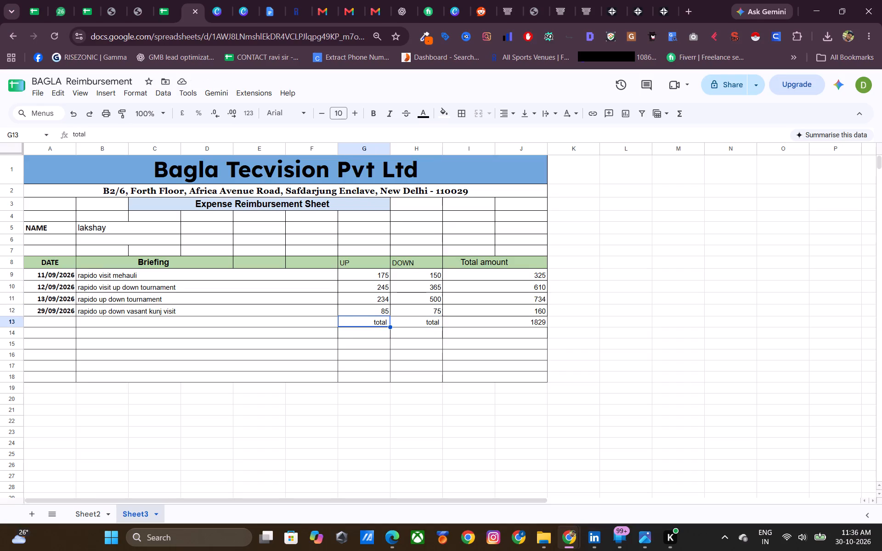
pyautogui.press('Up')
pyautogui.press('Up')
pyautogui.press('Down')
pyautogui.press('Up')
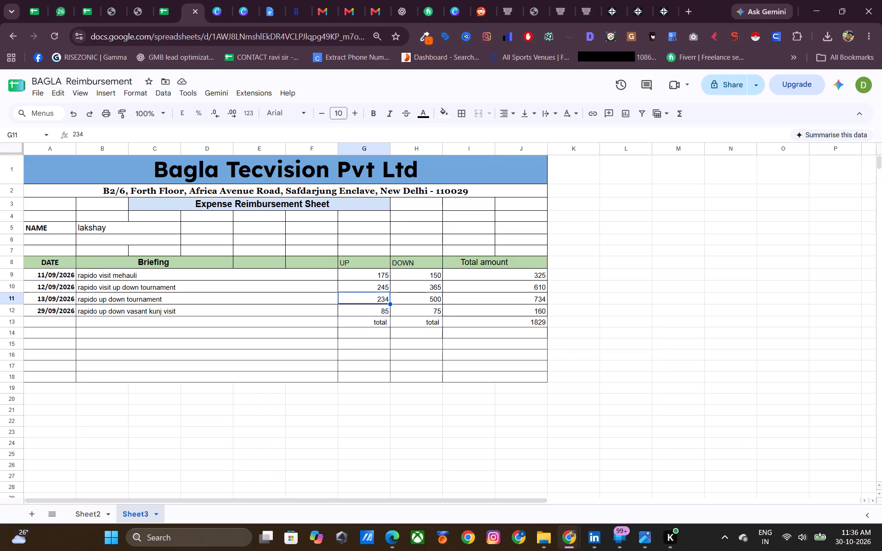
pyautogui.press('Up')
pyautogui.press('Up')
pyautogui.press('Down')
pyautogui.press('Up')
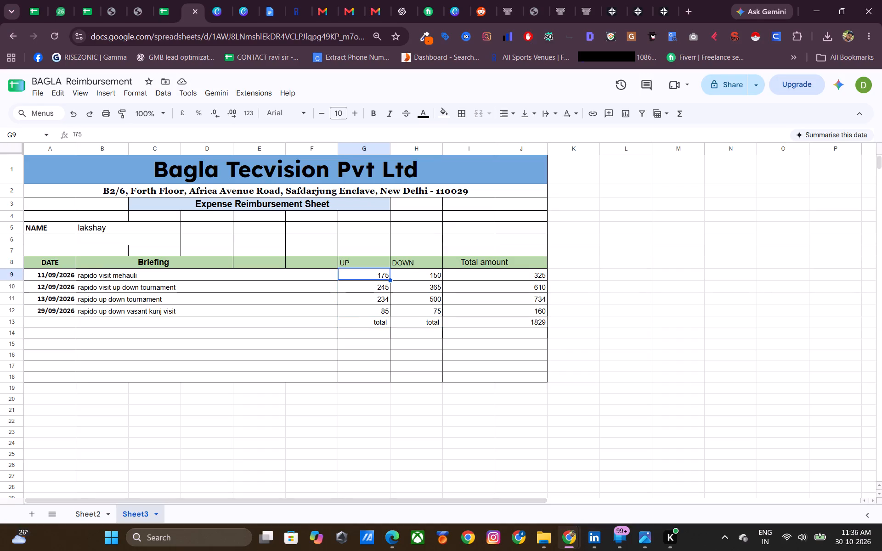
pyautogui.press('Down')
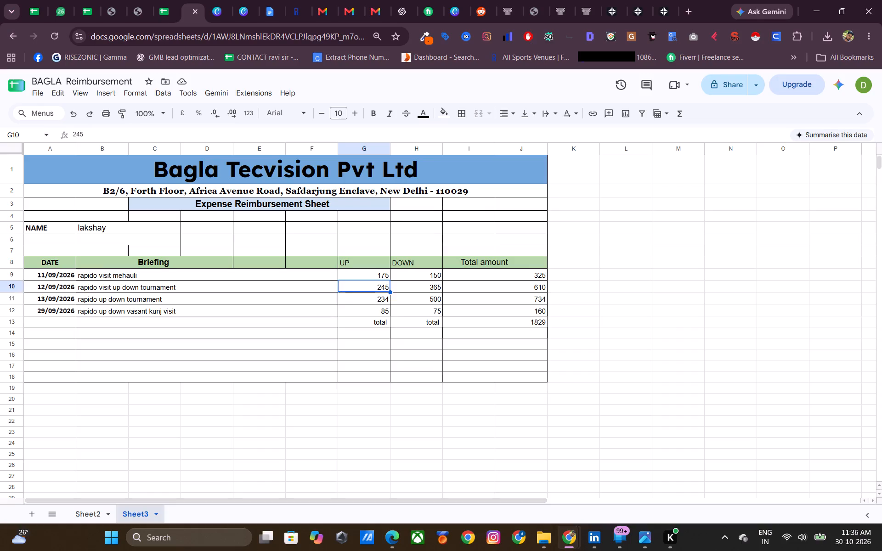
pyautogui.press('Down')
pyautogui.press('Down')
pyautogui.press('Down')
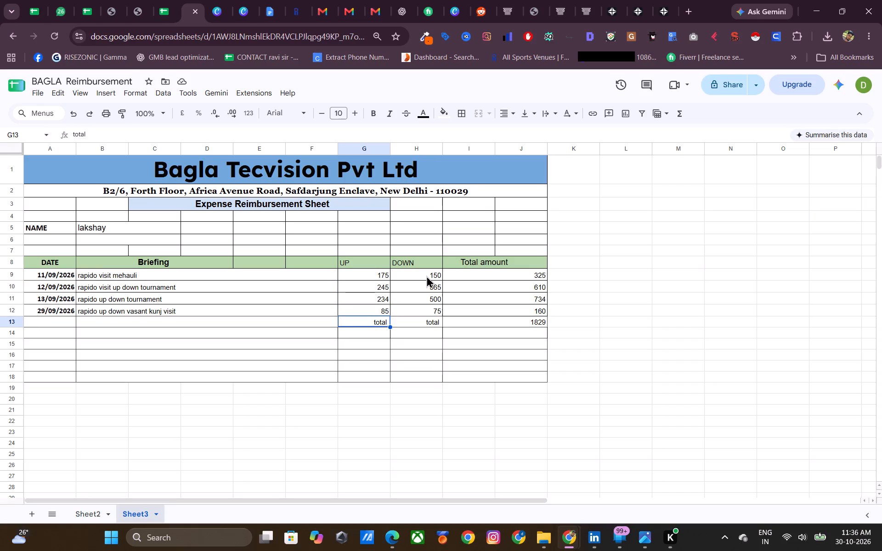
# Bring up the download format choices for the updated BAGLA Reimbursement spreadsheet.
pyautogui.click(42, 95)
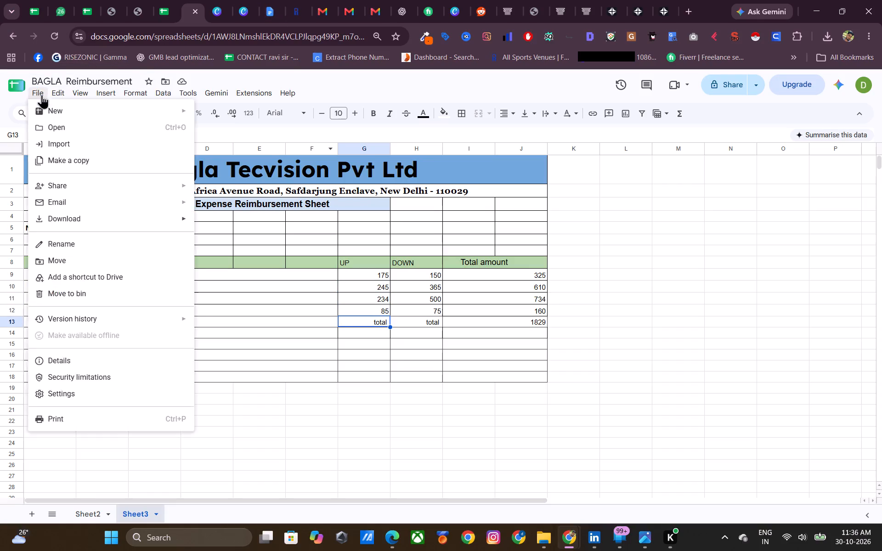
pyautogui.click(58, 214)
pyautogui.click(171, 224)
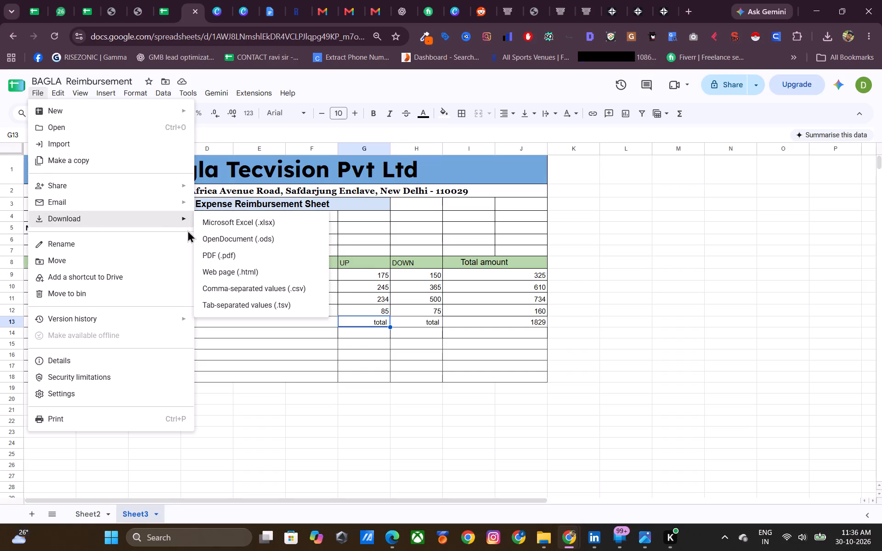
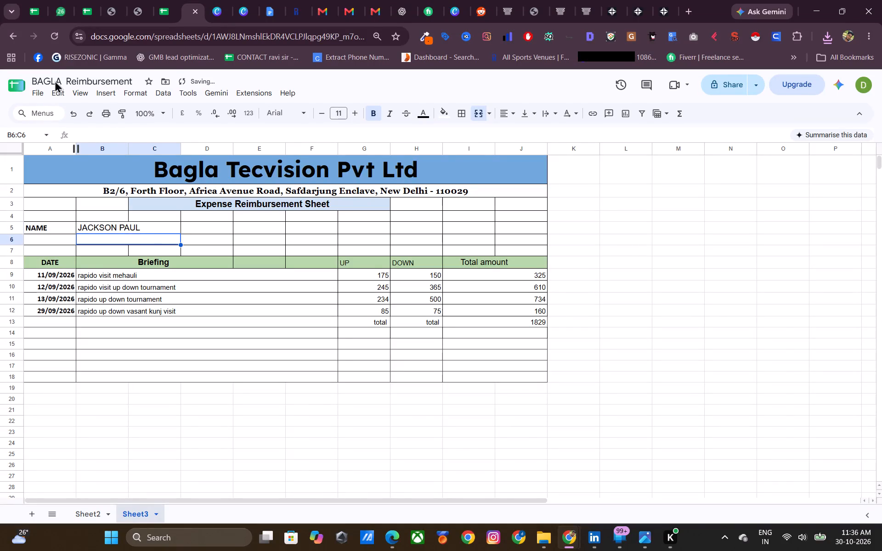
# Download the current Sheet3 expense reimbursement sheet as a PDF, on A4 landscape fitted to width.
pyautogui.click(34, 93)
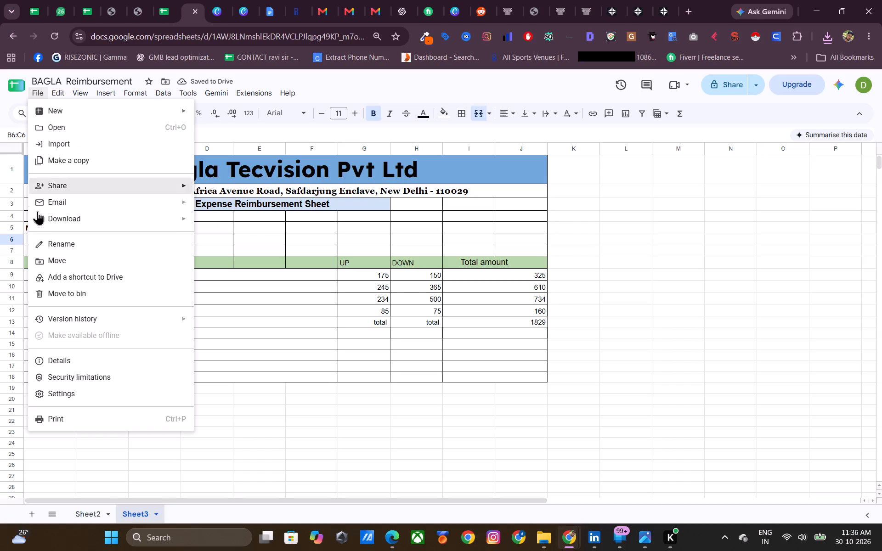
pyautogui.click(61, 212)
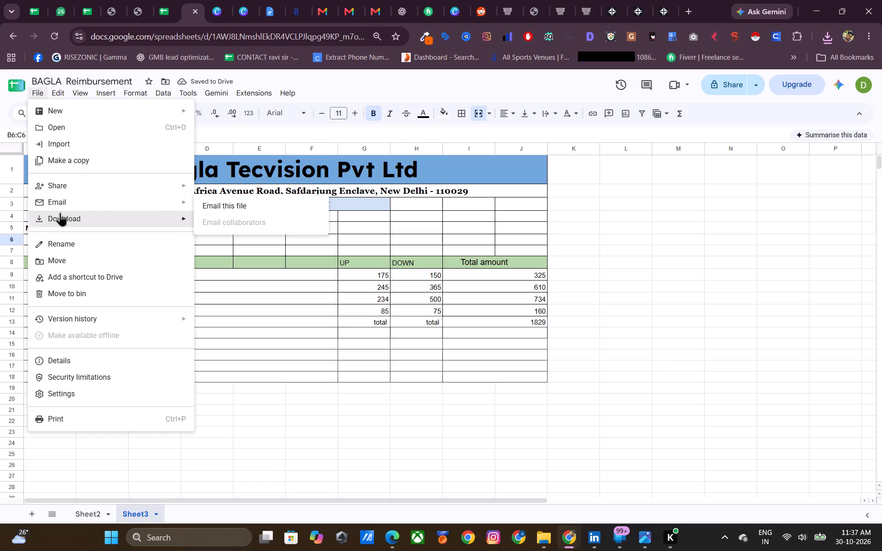
pyautogui.click(206, 255)
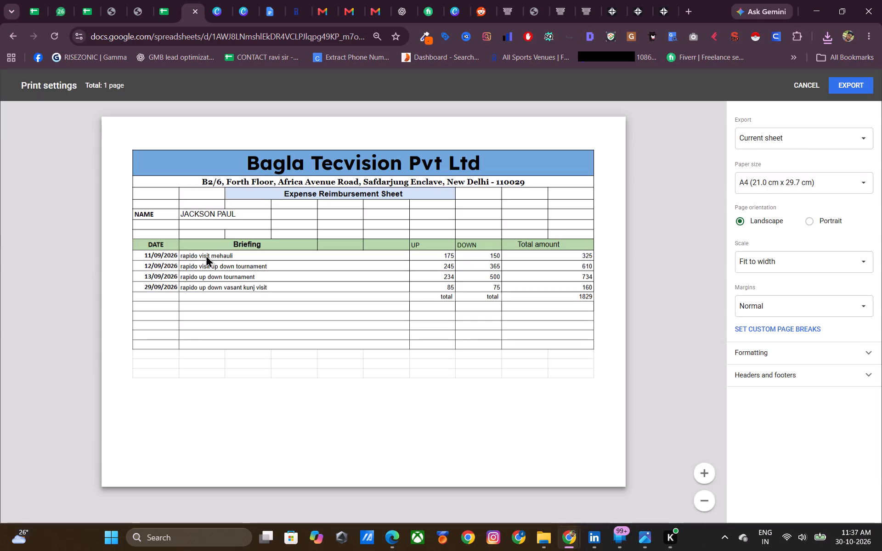
pyautogui.click(848, 86)
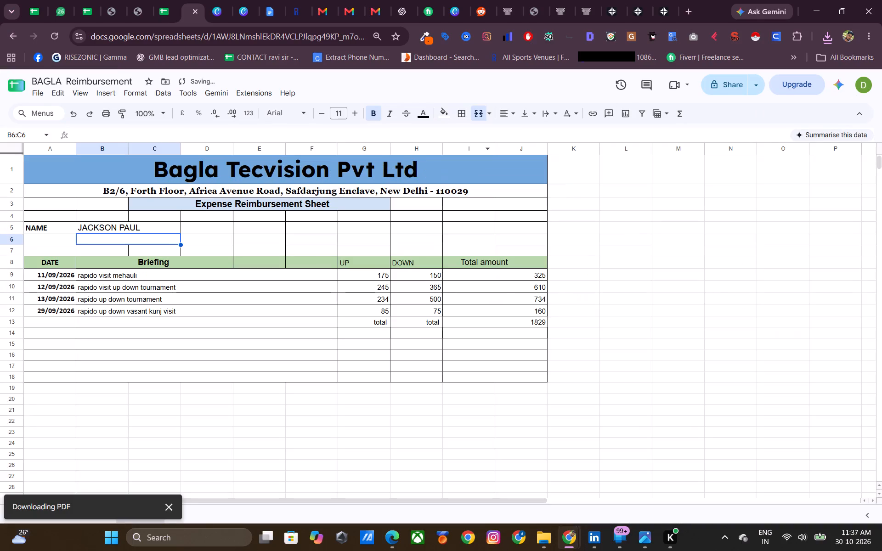